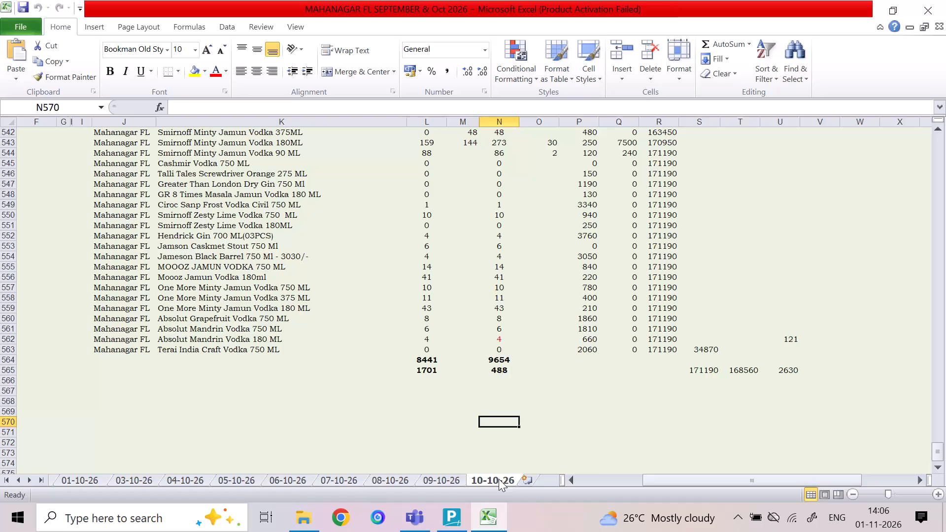
# Create a copy of the 10-10-26 sheet at the end of the same workbook.
pyautogui.click(559, 367)
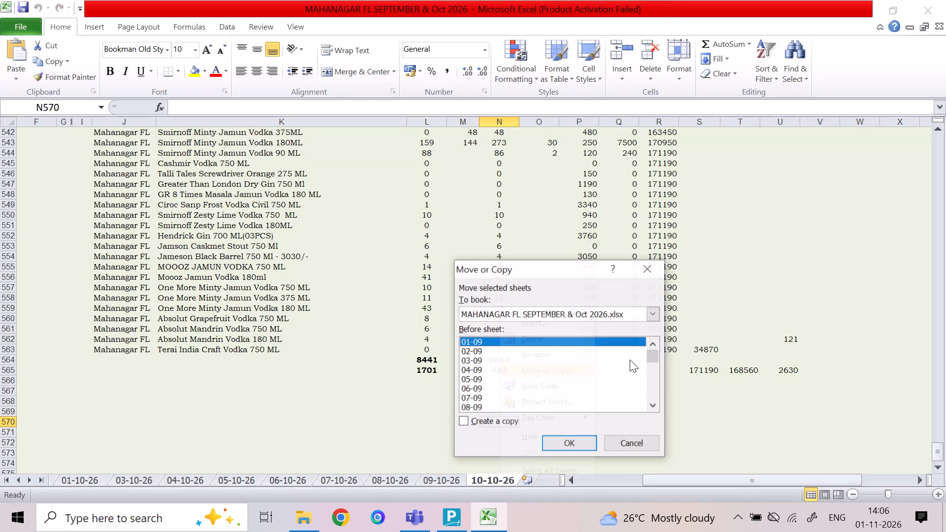
pyautogui.moveTo(647, 358); pyautogui.dragTo(647, 409)
pyautogui.click(507, 405)
pyautogui.click(504, 412)
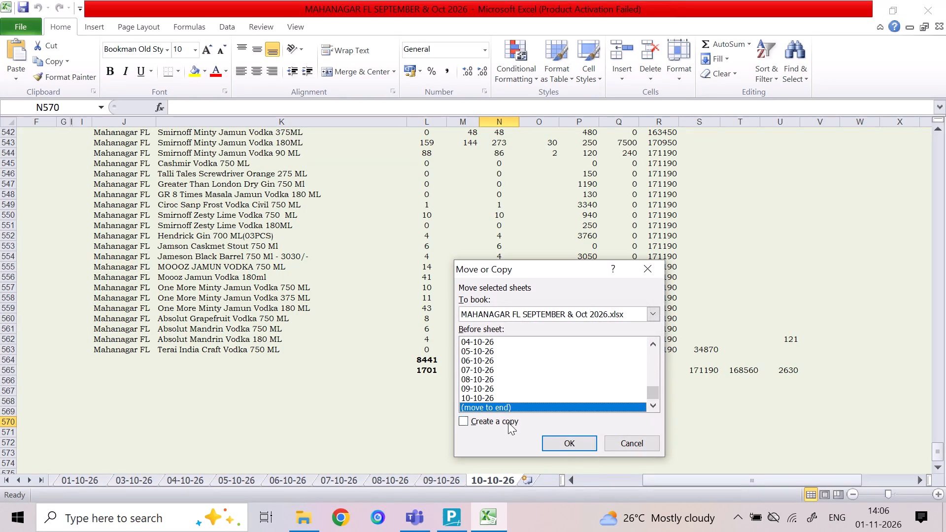
pyautogui.click(508, 423)
pyautogui.doubleClick(568, 456)
pyautogui.click(568, 449)
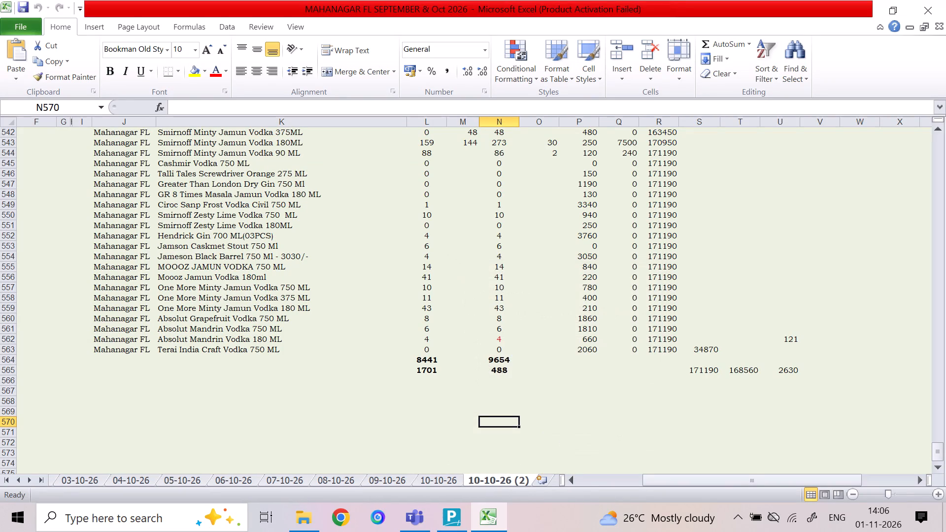
# Rename the copied sheet as 11-10-26.
pyautogui.rightClick(505, 478)
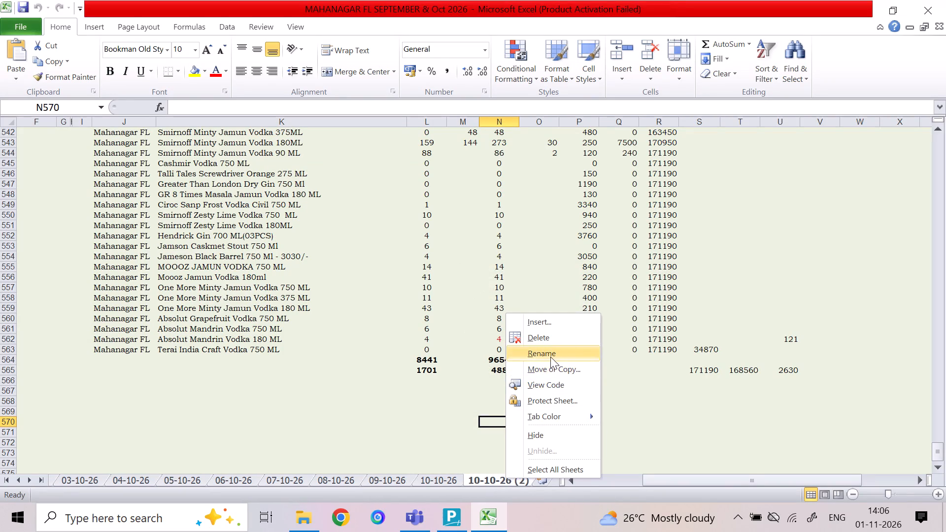
pyautogui.click(550, 357)
pyautogui.write('11-0')
pyautogui.press('BackSpace')
pyautogui.write('10-26')
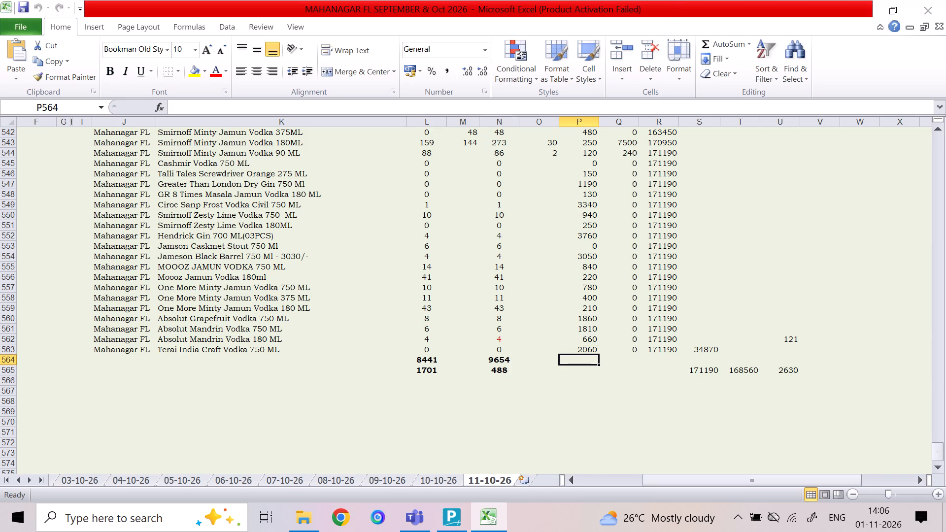
# Change the first voucher date, in cell A2 of the 11-10-26 sheet, to 11-10-2026.
pyautogui.click(716, 487)
pyautogui.moveTo(715, 480); pyautogui.dragTo(600, 474)
pyautogui.moveTo(935, 455); pyautogui.dragTo(945, 164)
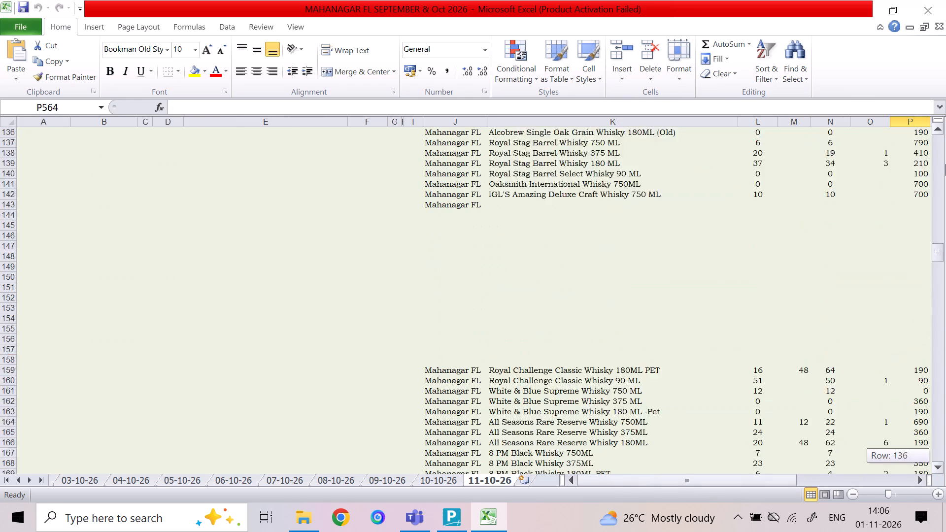
pyautogui.moveTo(945, 164); pyautogui.dragTo(945, 133)
pyautogui.doubleClick(33, 142)
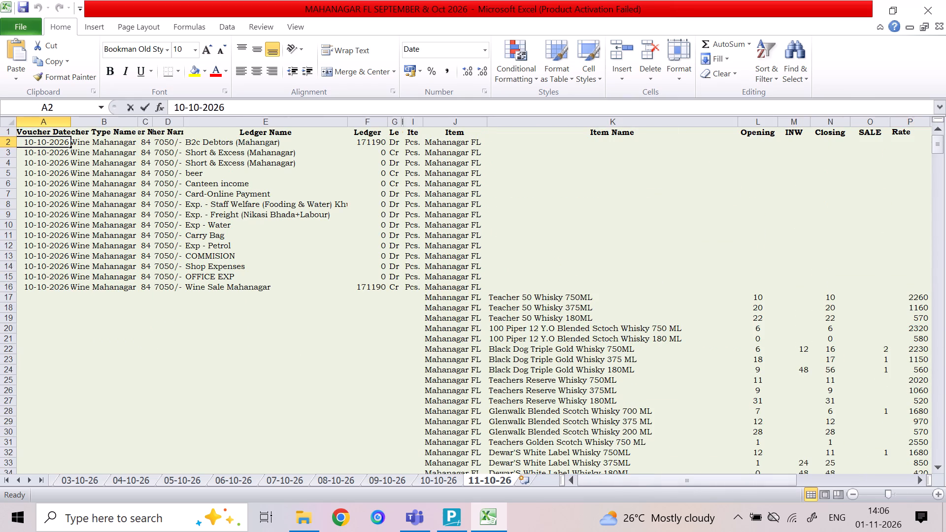
pyautogui.press('BackSpace')
pyautogui.press('1')
pyautogui.press('Return')
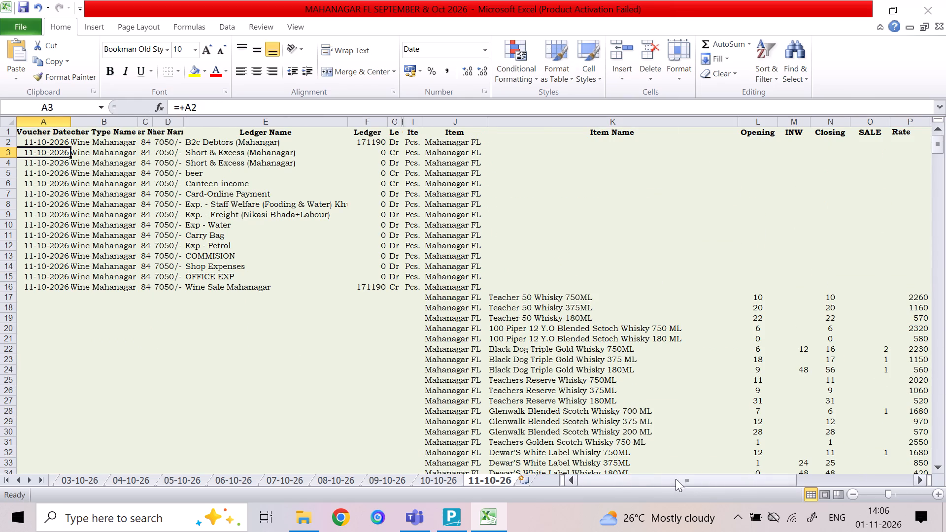
# Copy the Closing quantities in N17 to N563 and paste them as values only into the Opening column from L17.
pyautogui.moveTo(676, 479); pyautogui.dragTo(732, 486)
pyautogui.click(668, 361)
pyautogui.click(660, 308)
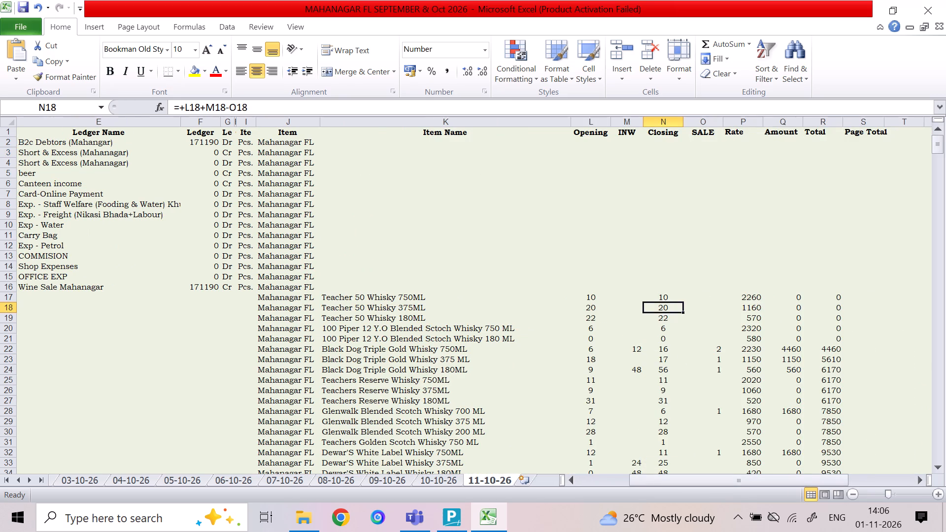
pyautogui.click(686, 298)
pyautogui.click(666, 296)
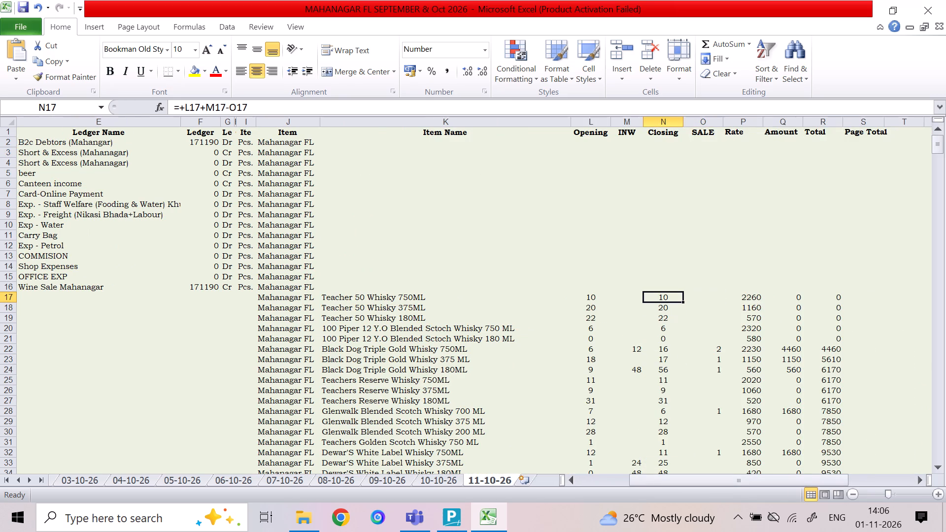
pyautogui.hotkey('shift', 'Down')
pyautogui.hotkey('shift', 'Down')
pyautogui.hotkey('shift', 'Down')
pyautogui.hotkey('shift', 'Down')
pyautogui.hotkey('shift', 'Down')
pyautogui.hotkey('shift', 'Down')
pyautogui.hotkey('shift', 'Down')
pyautogui.hotkey('shift', 'Down')
pyautogui.hotkey('shift', 'Down')
pyautogui.hotkey('shift', 'Down')
pyautogui.hotkey('shift', 'Down')
pyautogui.hotkey('shift', 'Down')
pyautogui.hotkey('shift', 'Down')
pyautogui.hotkey('shift', 'Down')
pyautogui.hotkey('shift', 'Down')
pyautogui.hotkey('shift', 'Down')
pyautogui.hotkey('shift', 'Down')
pyautogui.hotkey('shift', 'Down')
pyautogui.hotkey('shift', 'Down')
pyautogui.hotkey('shift', 'Down')
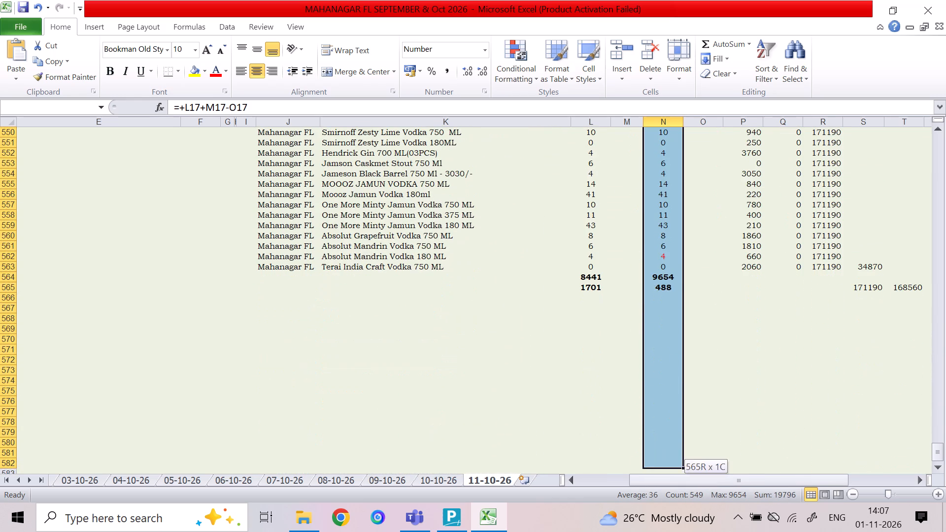
pyautogui.hotkey('shift', 'Up')
pyautogui.hotkey('shift', 'Up')
pyautogui.hotkey('shift', 'Up')
pyautogui.hotkey('shift', 'Up')
pyautogui.hotkey('shift', 'Up')
pyautogui.hotkey('shift', 'Up')
pyautogui.hotkey('shift', 'Up')
pyautogui.hotkey('shift', 'Up')
pyautogui.hotkey('shift', 'Up')
pyautogui.hotkey('shift', 'Up')
pyautogui.hotkey('shift', 'Up')
pyautogui.hotkey('shift', 'Up')
pyautogui.hotkey('shift', 'Up')
pyautogui.hotkey('shift', 'Up')
pyautogui.hotkey('shift', 'Up')
pyautogui.hotkey('shift', 'Up')
pyautogui.hotkey('shift', 'Up')
pyautogui.hotkey('shift', 'Up')
pyautogui.hotkey('shift', 'Up')
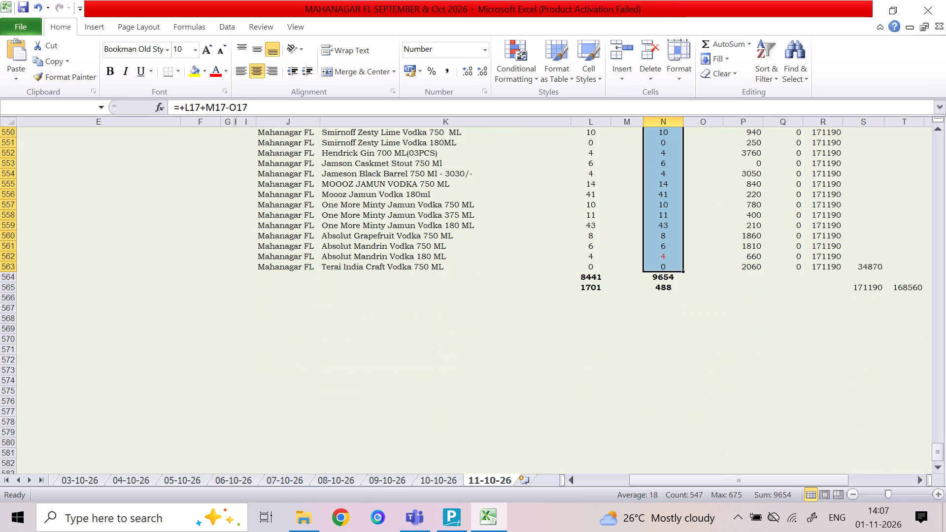
pyautogui.hotkey('ctrl', 'c')
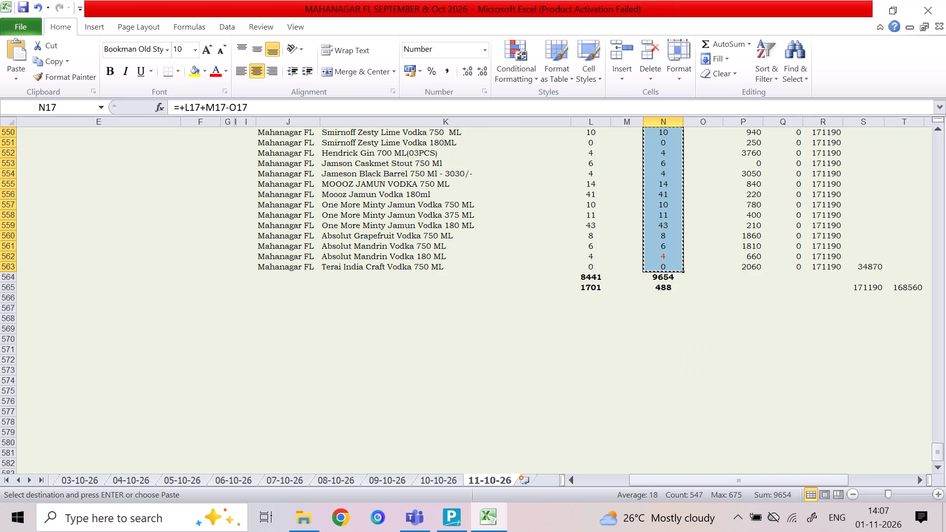
pyautogui.press('Up')
pyautogui.press('Left')
pyautogui.press('Down')
pyautogui.press('Left')
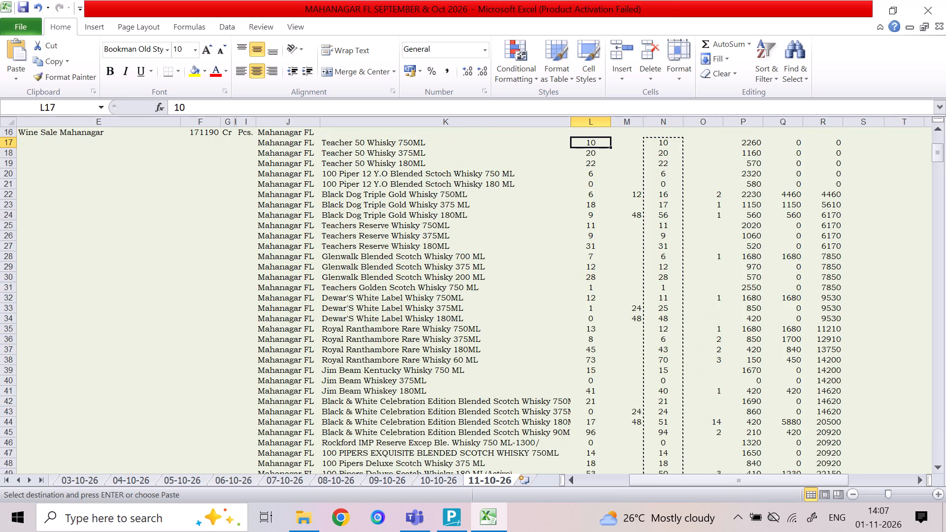
pyautogui.rightClick(587, 141)
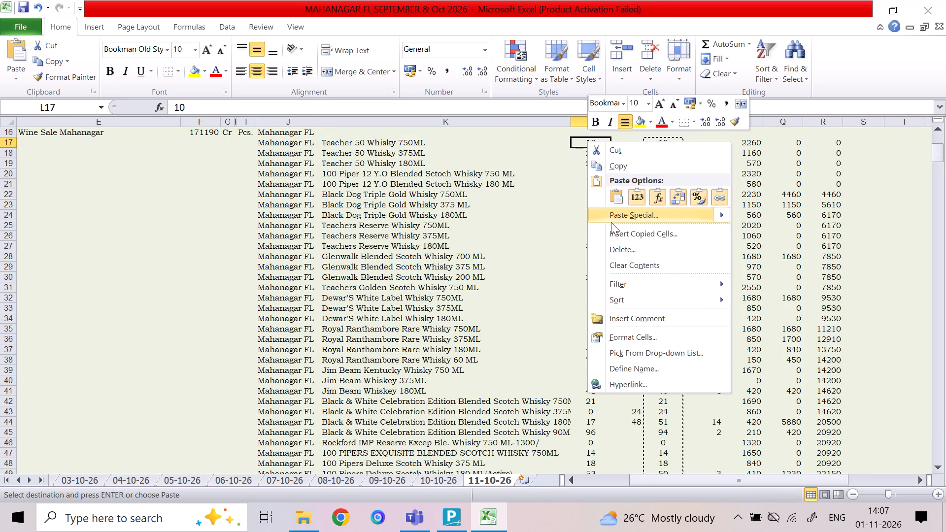
pyautogui.click(611, 218)
pyautogui.click(520, 163)
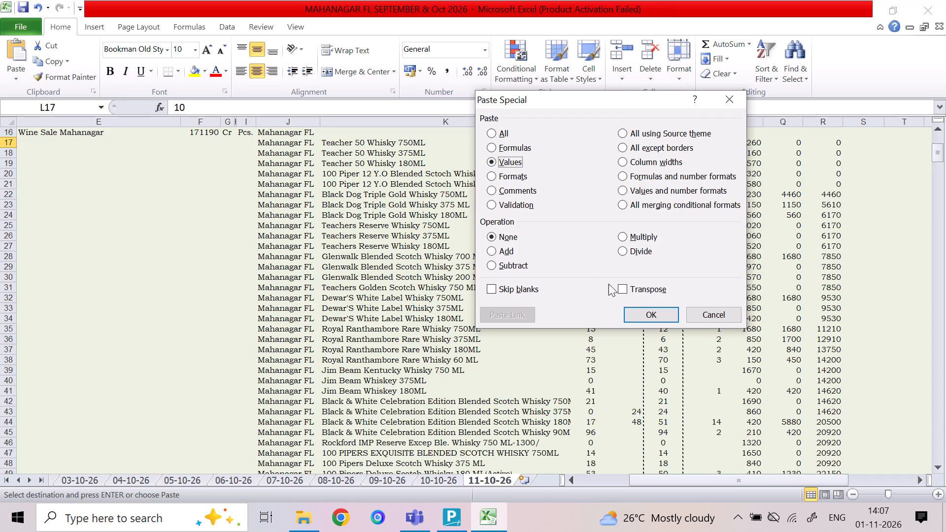
pyautogui.click(632, 310)
pyautogui.click(681, 273)
# Clear the INW quantities of all items from M17 down past the end of the item list.
pyautogui.click(625, 138)
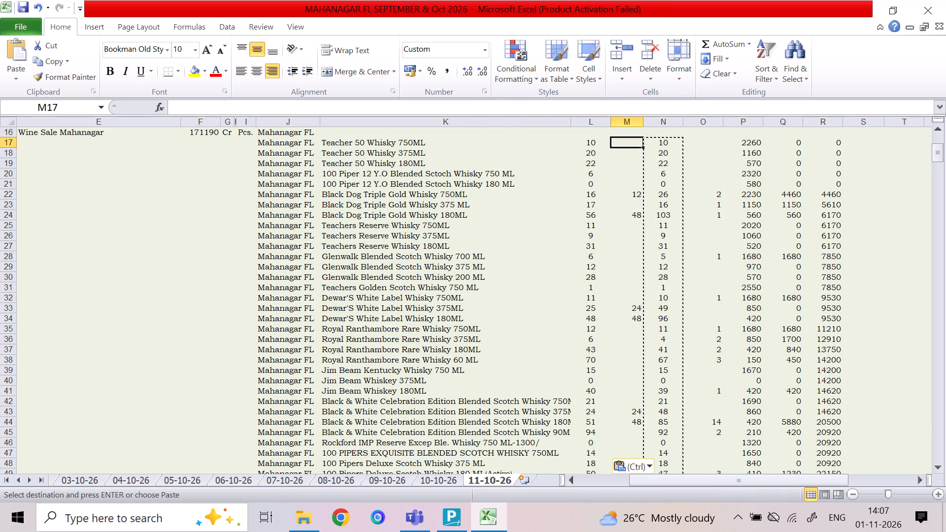
pyautogui.hotkey('shift', 'Down')
pyautogui.hotkey('shift', 'Down')
pyautogui.hotkey('shift', 'Down')
pyautogui.hotkey('shift', 'Down')
pyautogui.hotkey('shift', 'Down')
pyautogui.hotkey('shift', 'Down')
pyautogui.hotkey('shift', 'Down')
pyautogui.hotkey('shift', 'Down')
pyautogui.hotkey('shift', 'Down')
pyautogui.hotkey('shift', 'Down')
pyautogui.hotkey('shift', 'Down')
pyautogui.hotkey('shift', 'Down')
pyautogui.hotkey('shift', 'Down')
pyautogui.hotkey('shift', 'Down')
pyautogui.hotkey('shift', 'Down')
pyautogui.hotkey('shift', 'Down')
pyautogui.hotkey('shift', 'Down')
pyautogui.hotkey('shift', 'Down')
pyautogui.hotkey('shift', 'Down')
pyautogui.hotkey('shift', 'Down')
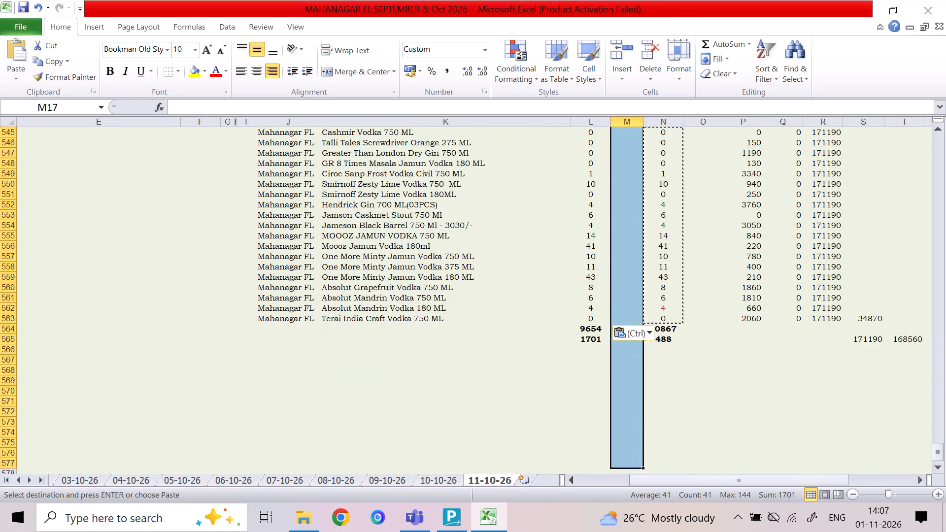
pyautogui.press('Delete')
# Clear the SALE quantities of the items from O17 down.
pyautogui.press('Up')
pyautogui.press('Right')
pyautogui.press('Right')
pyautogui.hotkey('shift', 'Down')
pyautogui.hotkey('shift', 'Down')
pyautogui.hotkey('shift', 'Down')
pyautogui.hotkey('shift', 'Down')
pyautogui.hotkey('shift', 'Down')
pyautogui.hotkey('shift', 'Down')
pyautogui.hotkey('shift', 'Down')
pyautogui.hotkey('shift', 'Down')
pyautogui.hotkey('shift', 'Down')
pyautogui.hotkey('shift', 'Down')
pyautogui.hotkey('shift', 'Down')
pyautogui.hotkey('shift', 'Down')
pyautogui.hotkey('shift', 'Down')
pyautogui.hotkey('shift', 'Down')
pyautogui.hotkey('shift', 'Down')
pyautogui.hotkey('shift', 'Down')
pyautogui.hotkey('shift', 'Down')
pyautogui.hotkey('shift', 'Down')
pyautogui.hotkey('shift', 'Down')
pyautogui.hotkey('shift', 'Down')
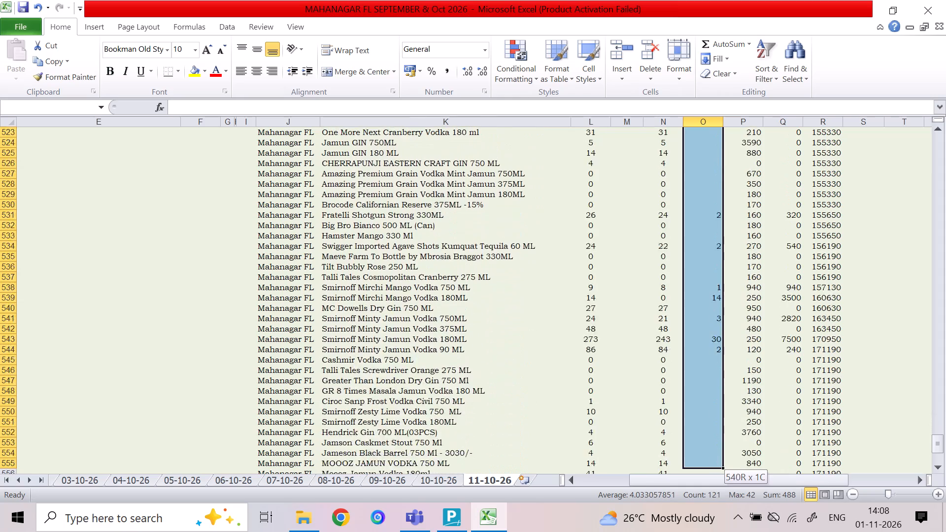
pyautogui.press('Delete')
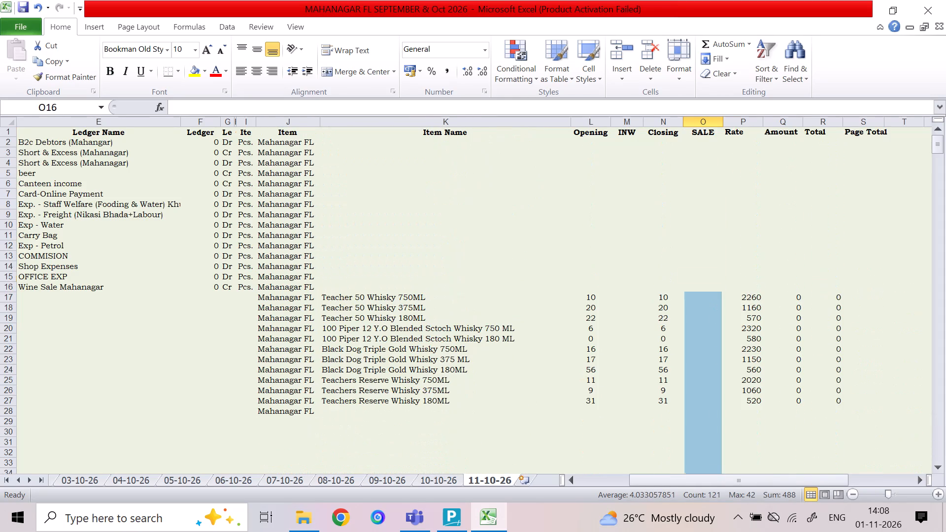
# Enter a SALE quantity of 1 for Black Dog Triple Gold Whisky 180ML in row 24.
pyautogui.press('Up')
pyautogui.press('Left')
pyautogui.press('Right')
pyautogui.press('Down')
pyautogui.press('Down')
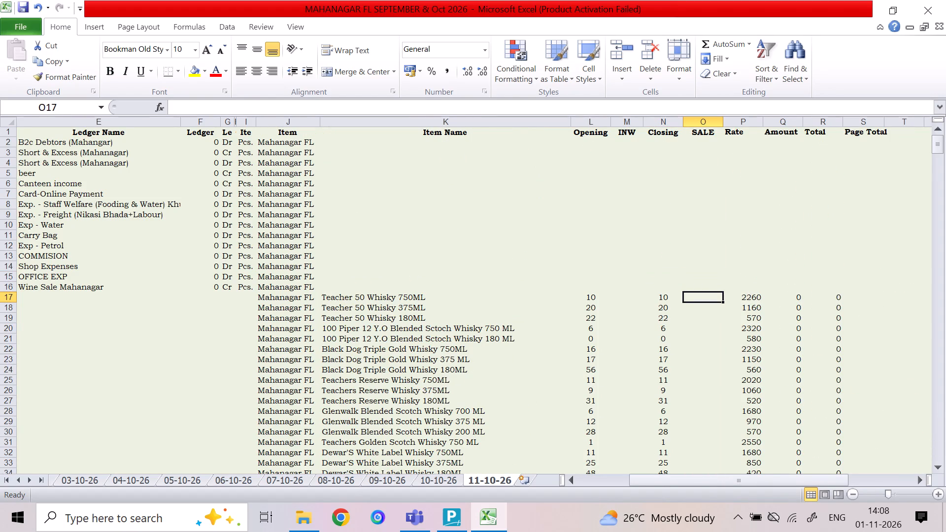
pyautogui.press('Down')
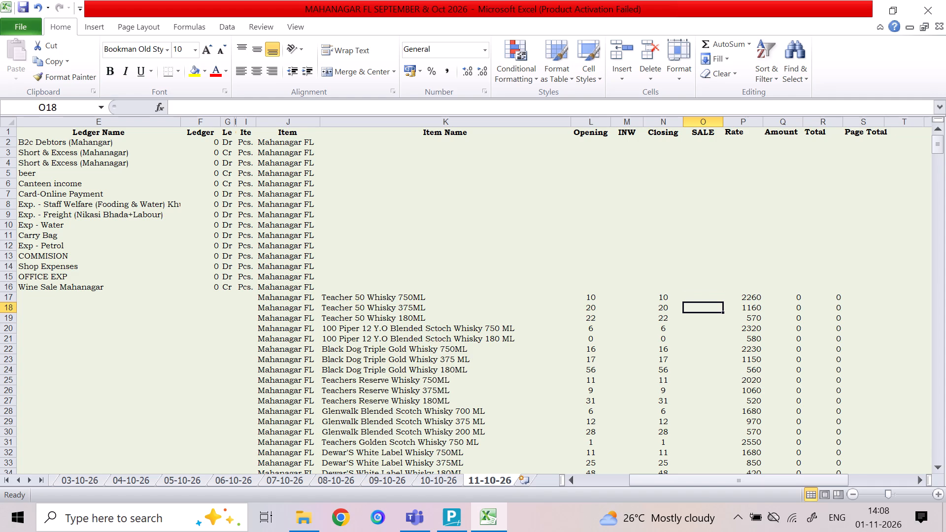
pyautogui.press('Down')
pyautogui.press('Down')
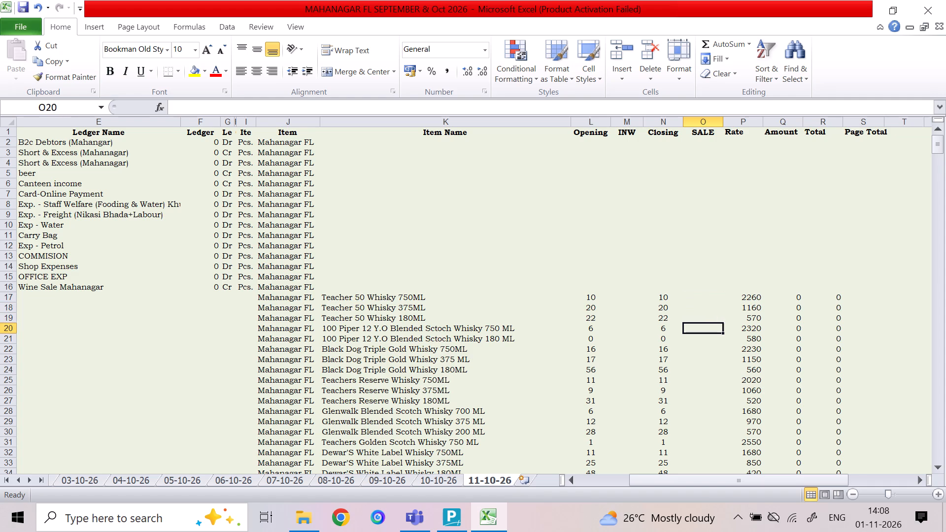
pyautogui.press('Down')
pyautogui.press('Down')
pyautogui.press('Down')
pyautogui.press('Down')
pyautogui.press('1')
pyautogui.press('Down')
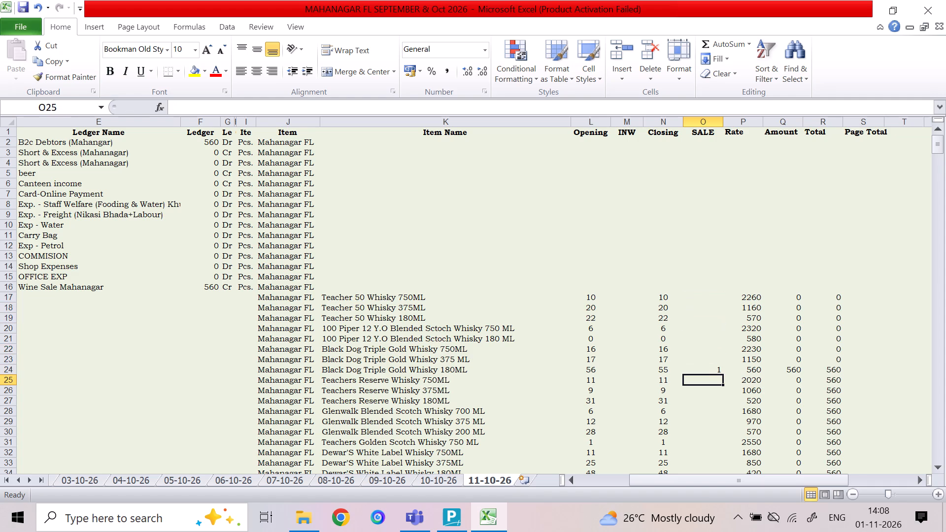
# Enter a SALE quantity of 2 for both Royal Ranthambore Rare Whisky 750ML (row 35) and 180ML (row 37).
pyautogui.press('Down')
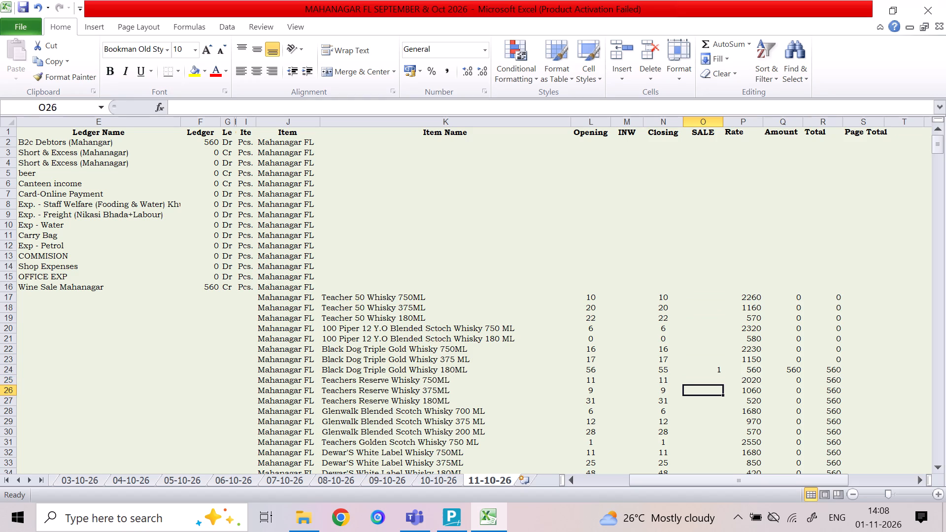
pyautogui.press('Down')
pyautogui.press('Down')
pyautogui.press('Down')
pyautogui.press('Down')
pyautogui.press('Down')
pyautogui.press('Down')
pyautogui.press('Down')
pyautogui.press('Down')
pyautogui.press('Down')
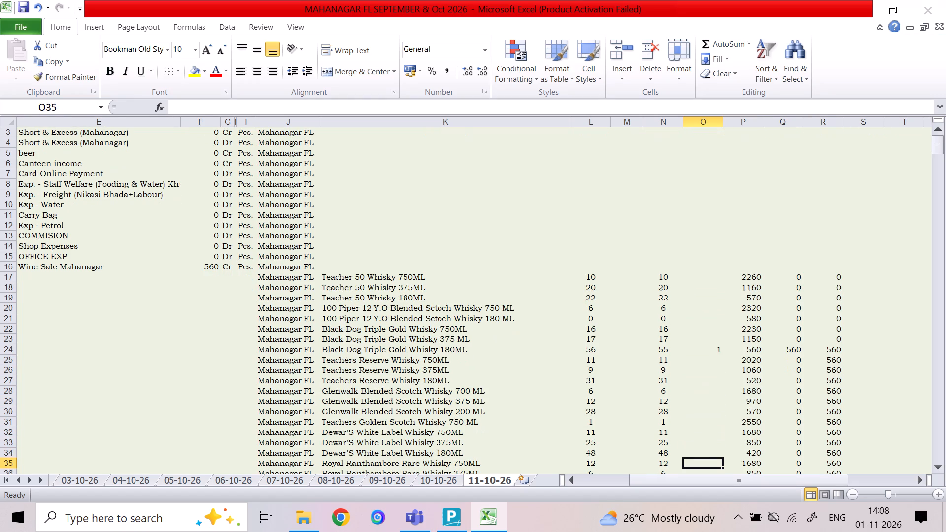
pyautogui.press('Up')
pyautogui.press('Down')
pyautogui.press('2')
pyautogui.press('Down')
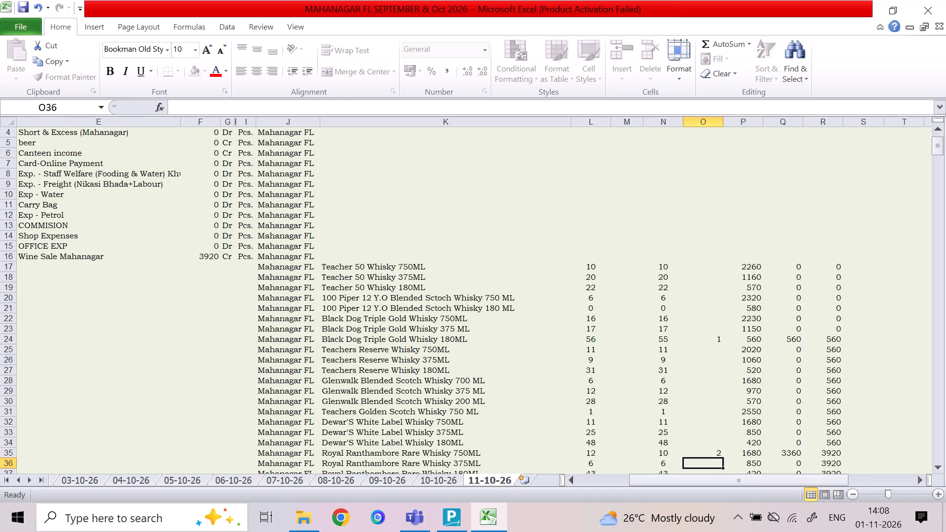
pyautogui.press('Down')
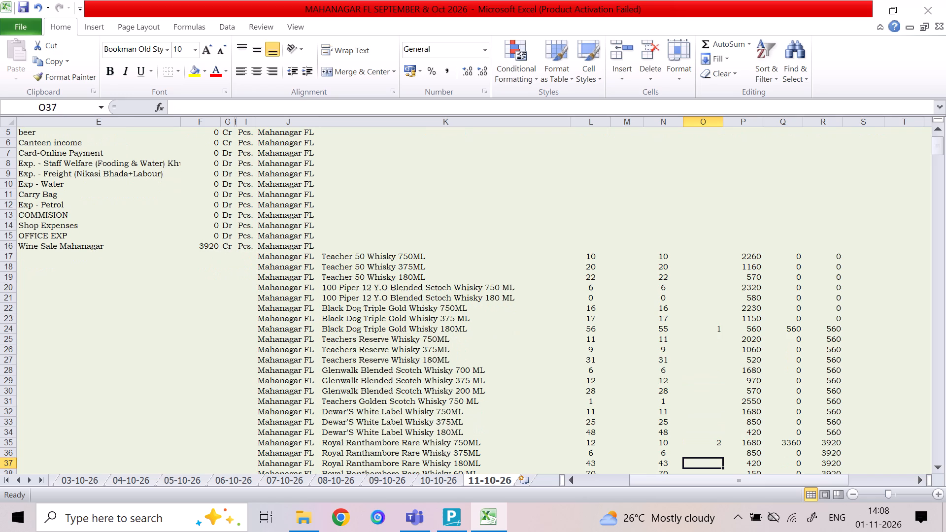
pyautogui.press('2')
pyautogui.press('Down')
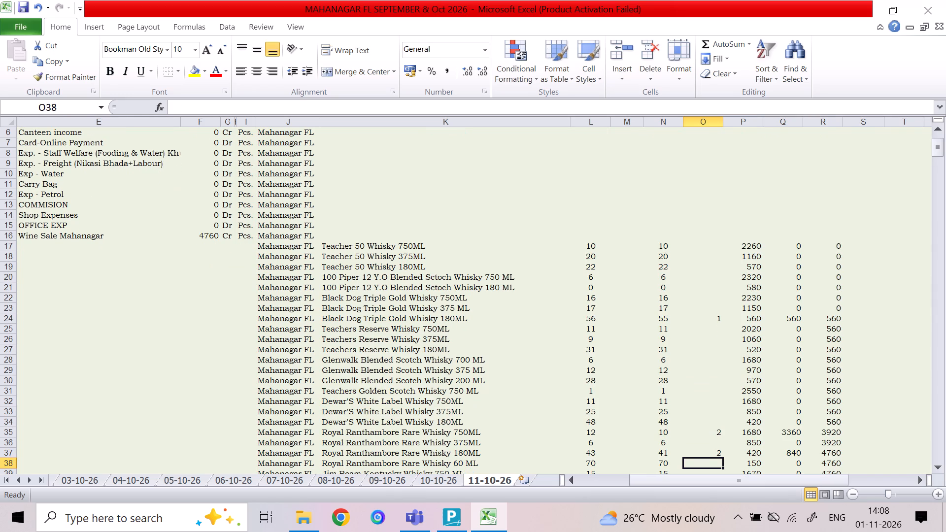
# Enter a SALE quantity of 1 for Jim Beam Whiskey 180ML in row 41.
pyautogui.press('Down')
pyautogui.press('Down')
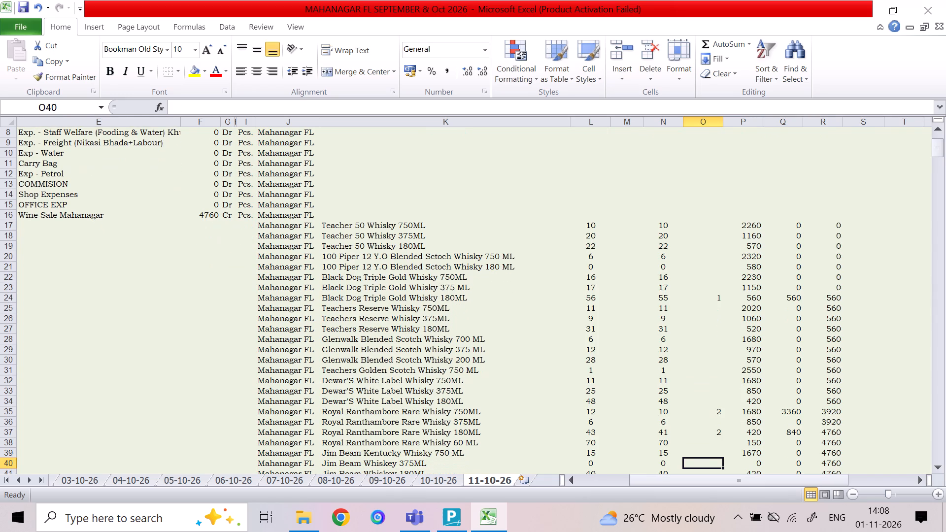
pyautogui.press('Down')
pyautogui.press('Down')
pyautogui.press('Up')
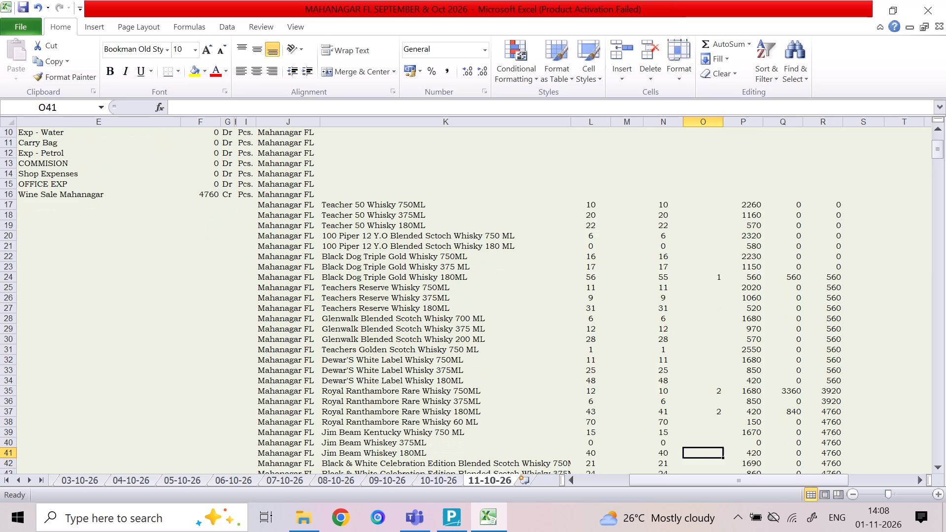
pyautogui.press('1')
pyautogui.press('Down')
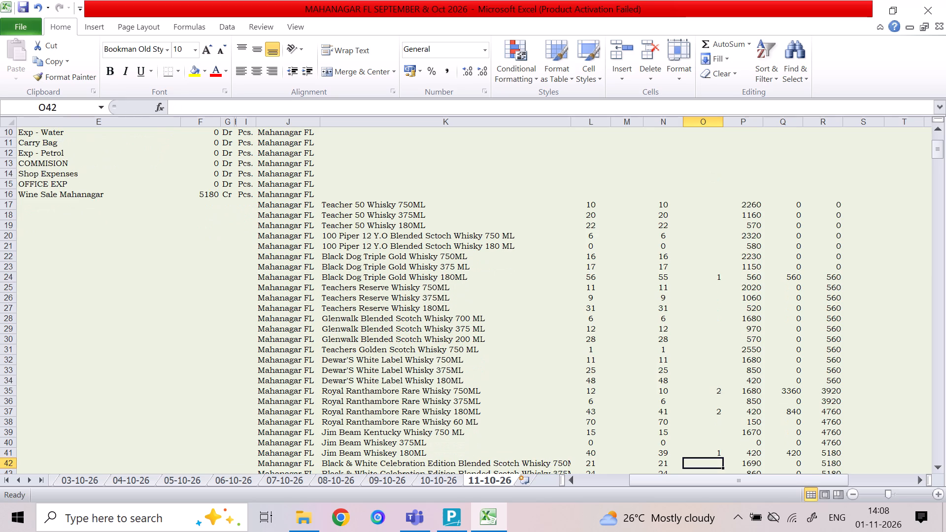
# Enter SALE quantities for Black & White Celebration Edition: 2 for 180ML (row 44) and 5 for 90ML (row 45).
pyautogui.press('Down')
pyautogui.press('Down')
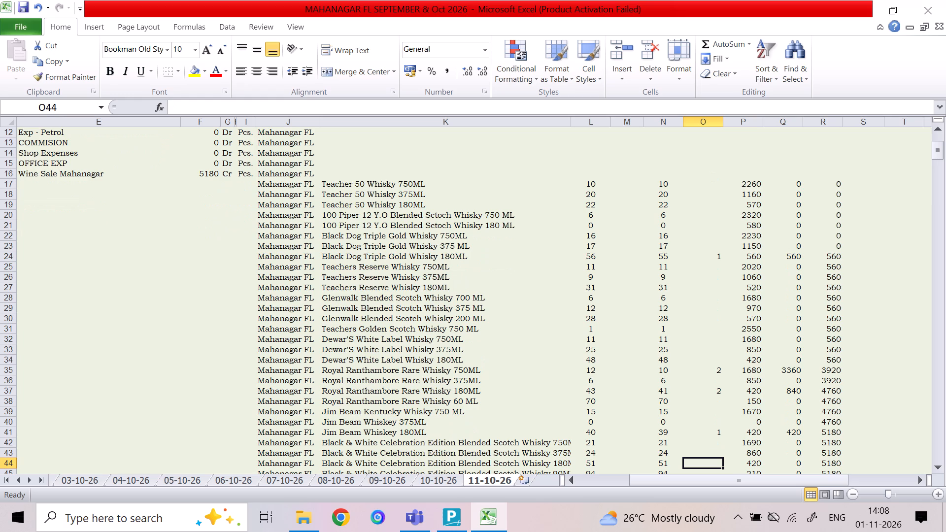
pyautogui.press('2')
pyautogui.press('Down')
pyautogui.press('5')
pyautogui.press('Down')
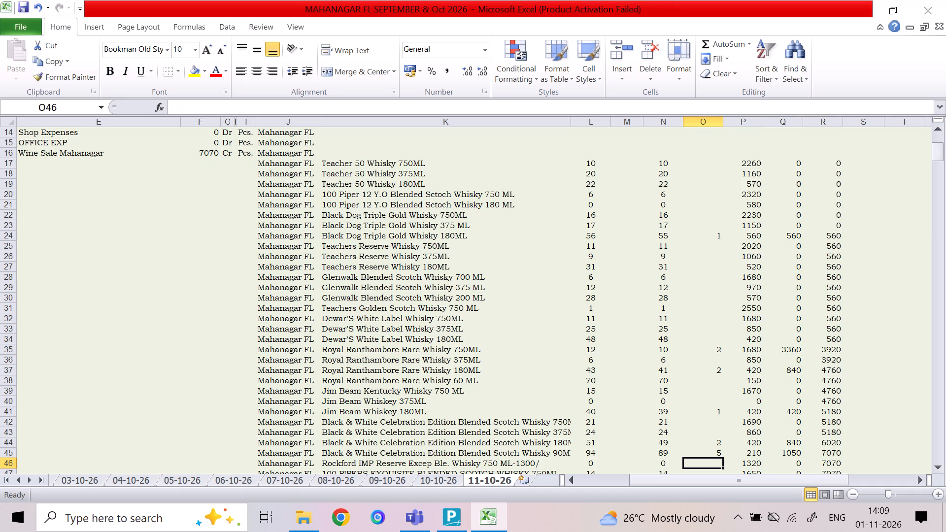
# Enter a SALE quantity of 1 for both 100 Pipers Exquisite 750ML (row 47) and 100 Pipers Deluxe 180 ML (row 49).
pyautogui.press('Down')
pyautogui.press('Down')
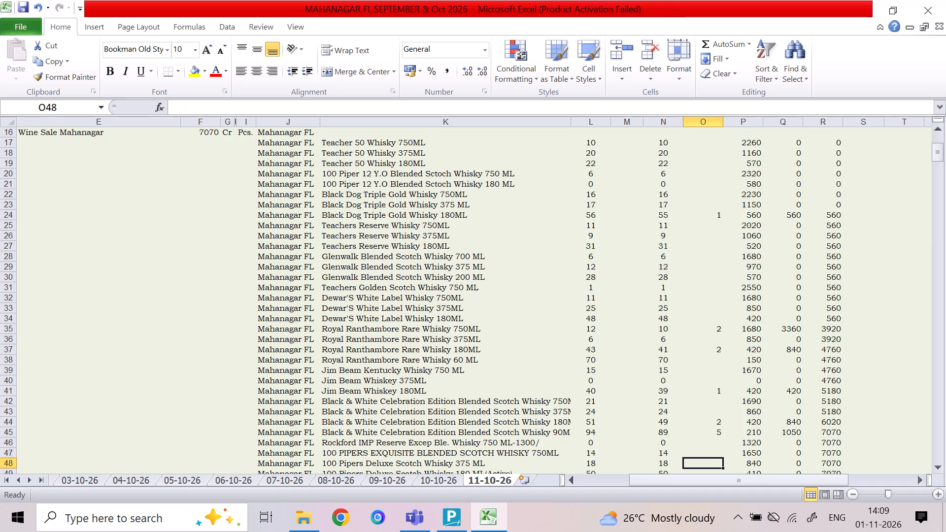
pyautogui.press('Down')
pyautogui.press('Up')
pyautogui.press('Up')
pyautogui.press('1')
pyautogui.press('Down')
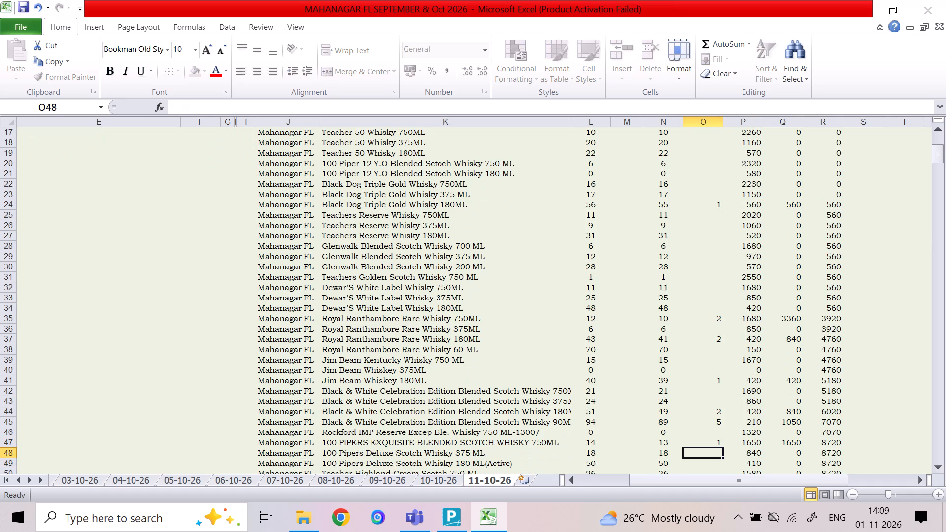
pyautogui.press('Down')
pyautogui.press('1')
pyautogui.press('Down')
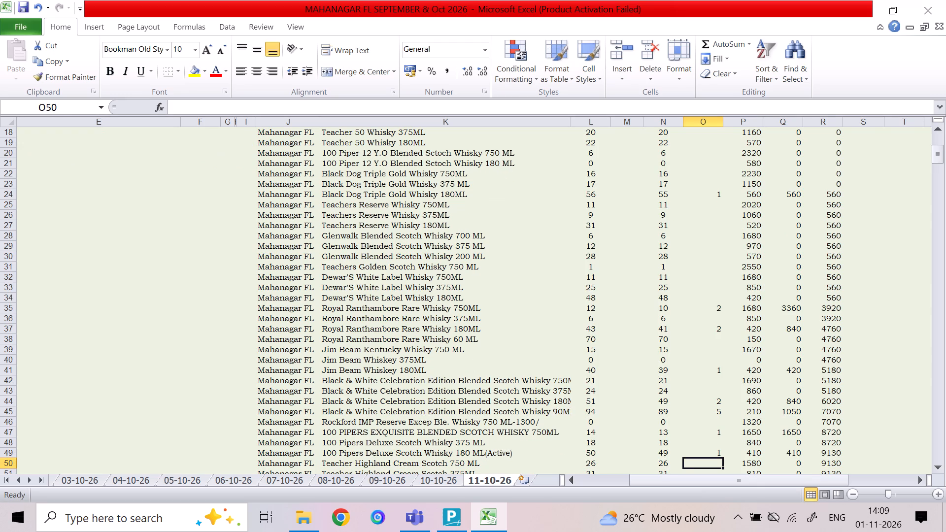
# Enter SALE quantities for Teacher Highland Cream Scotch: 1 for 375ML (row 51) and 4 for 180ML (row 52).
pyautogui.press('Down')
pyautogui.press('1')
pyautogui.press('Down')
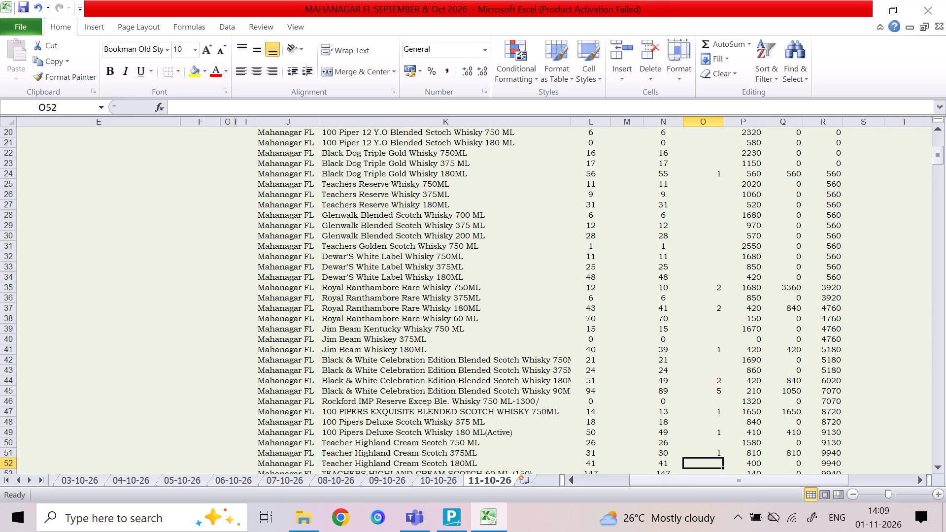
pyautogui.press('4')
pyautogui.press('Down')
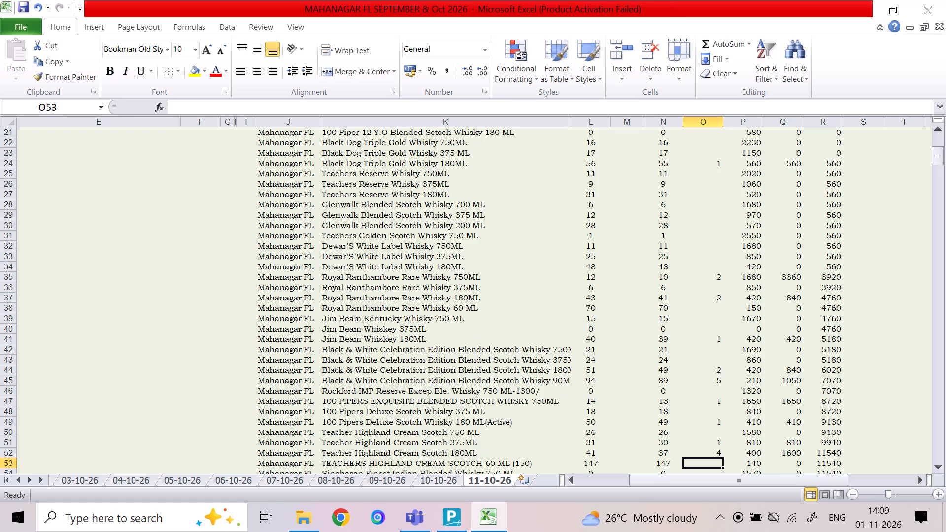
# Enter a SALE quantity of 2 for Black Dog Centenary Whisky 180ML in row 59.
pyautogui.press('Down')
pyautogui.press('Down')
pyautogui.press('Down')
pyautogui.press('Down')
pyautogui.press('Up')
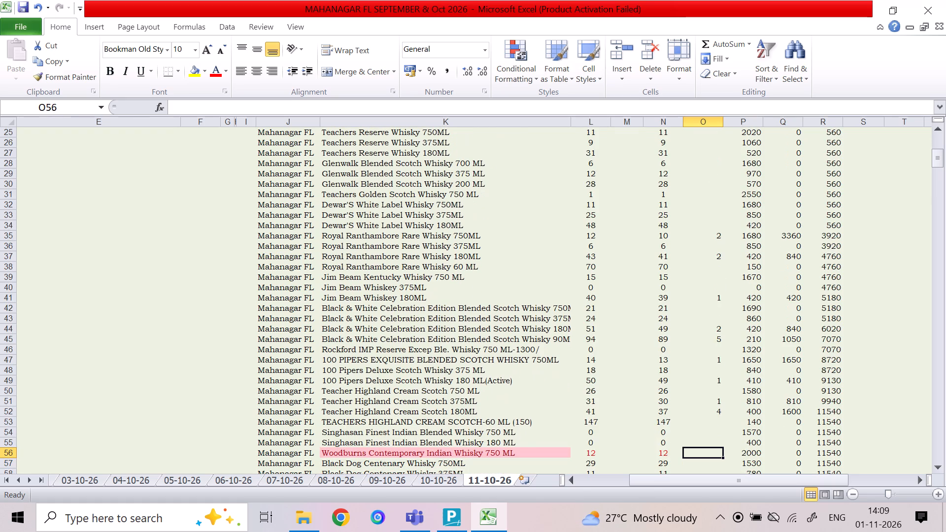
pyautogui.press('Down')
pyautogui.press('Down')
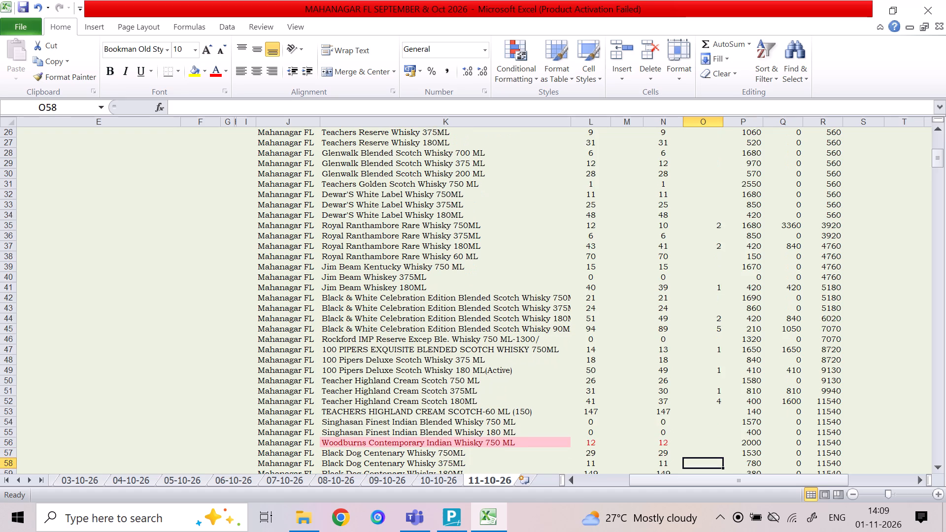
pyautogui.press('Down')
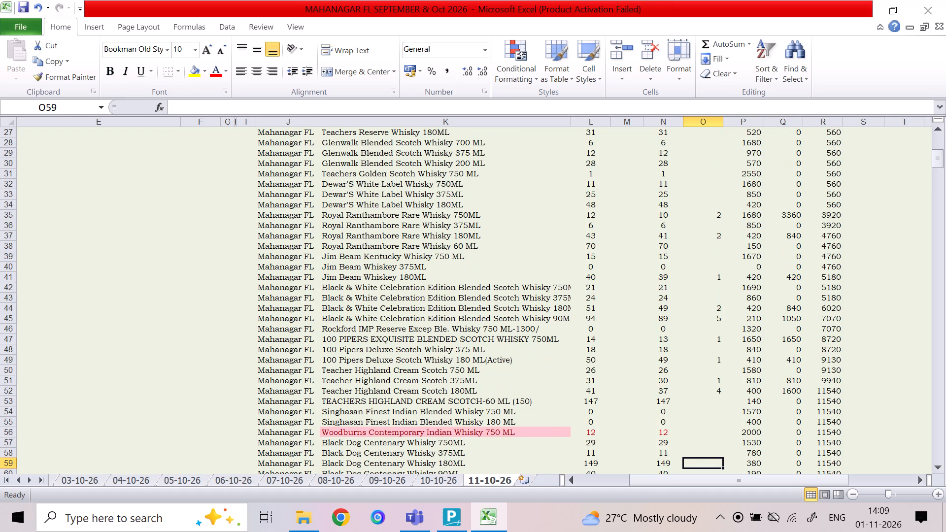
pyautogui.press('2')
pyautogui.press('Down')
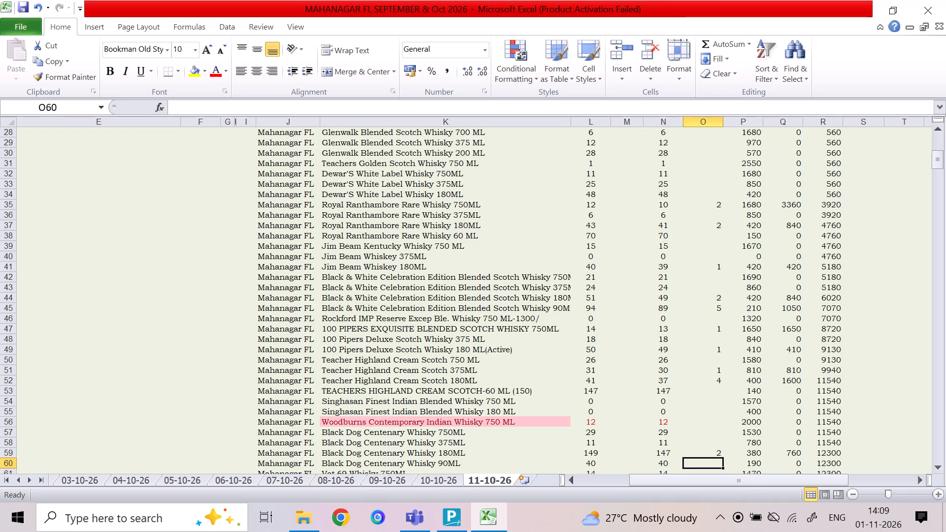
# Enter a SALE quantity of 1 for Golden Oak Barrel Whisky 180 ML in row 66.
pyautogui.press('Down')
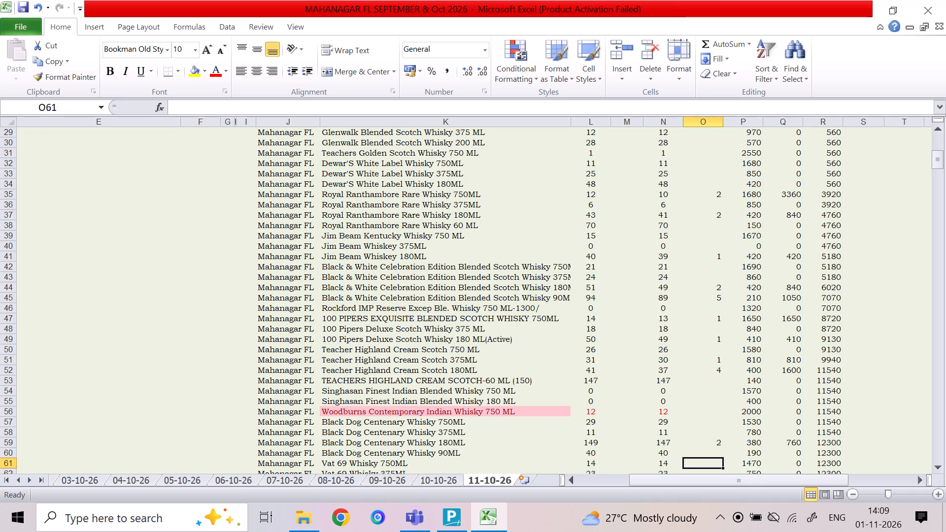
pyautogui.press('Down')
pyautogui.press('Down')
pyautogui.press('Down')
pyautogui.press('Down')
pyautogui.press('Down')
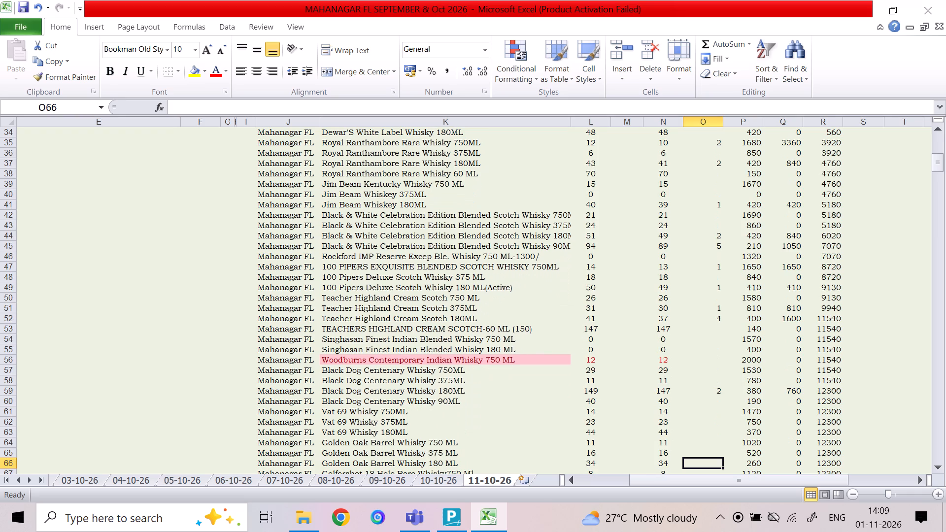
pyautogui.press('1')
pyautogui.press('Down')
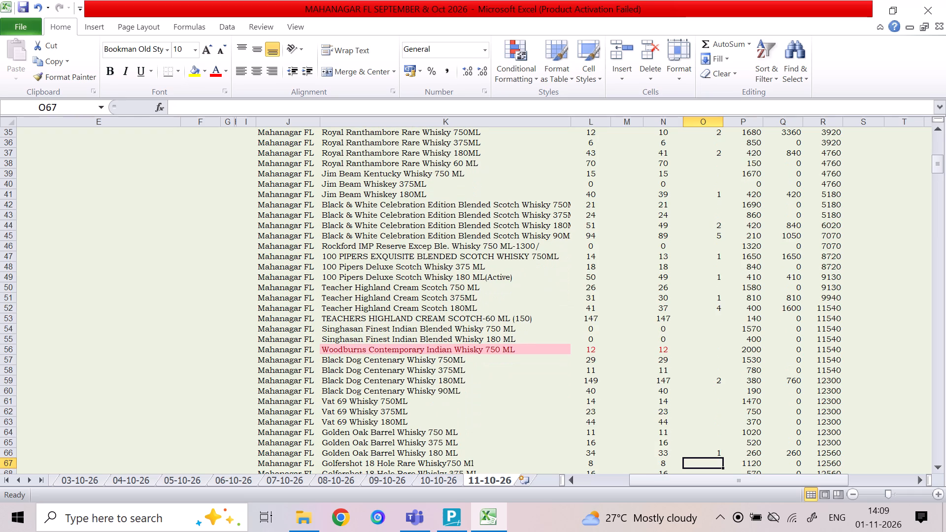
# Enter SALE quantities for American Pride Gold Whisky in rows 71–73: 1 for 375ML, 1 for 180ML and 2 for 90 ML.
pyautogui.press('Down')
pyautogui.press('Down')
pyautogui.press('Down')
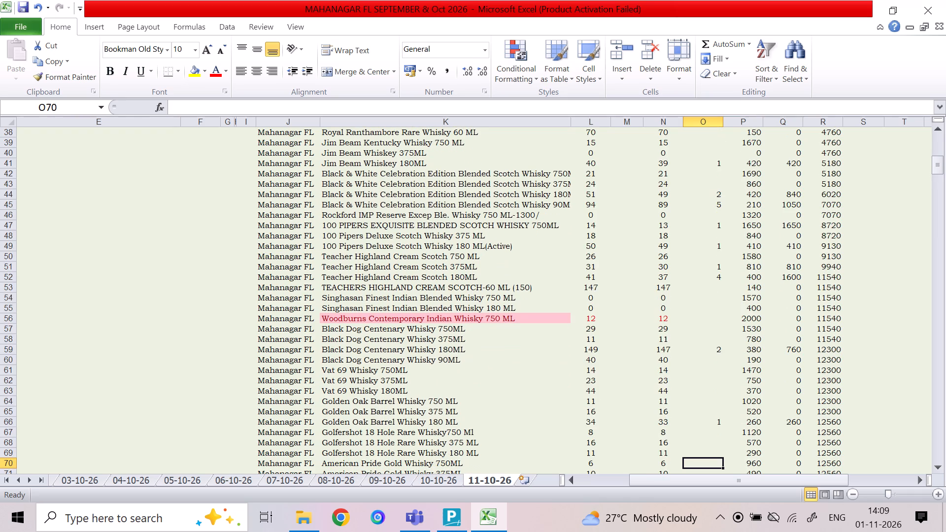
pyautogui.press('Down')
pyautogui.press('1')
pyautogui.press('Down')
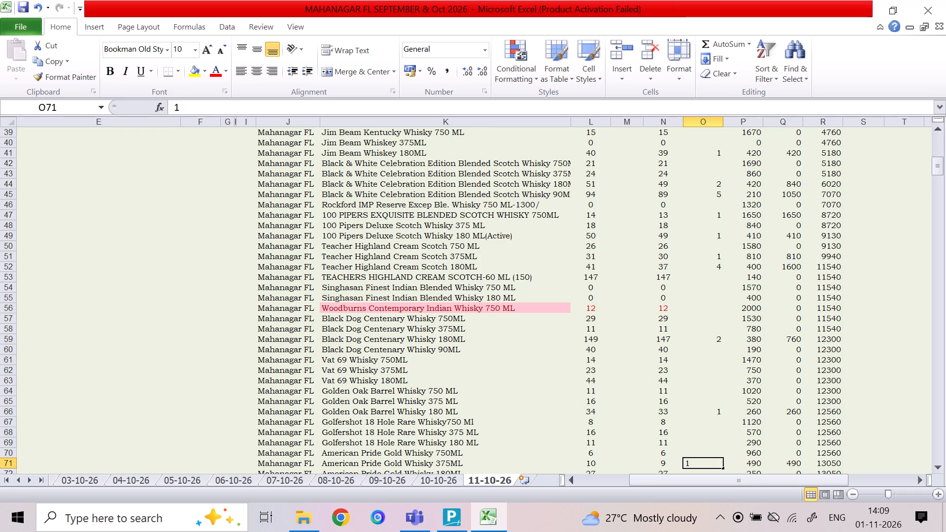
pyautogui.press('1')
pyautogui.press('Down')
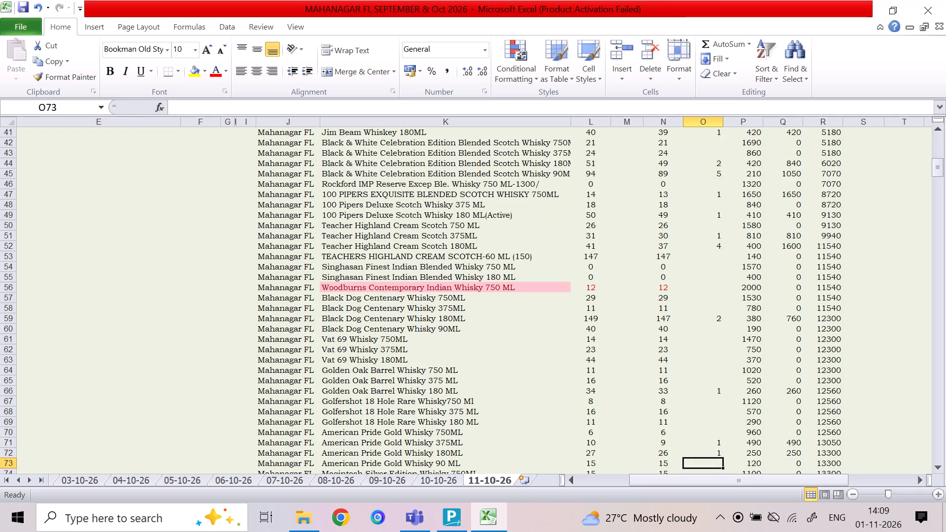
pyautogui.press('2')
pyautogui.press('Down')
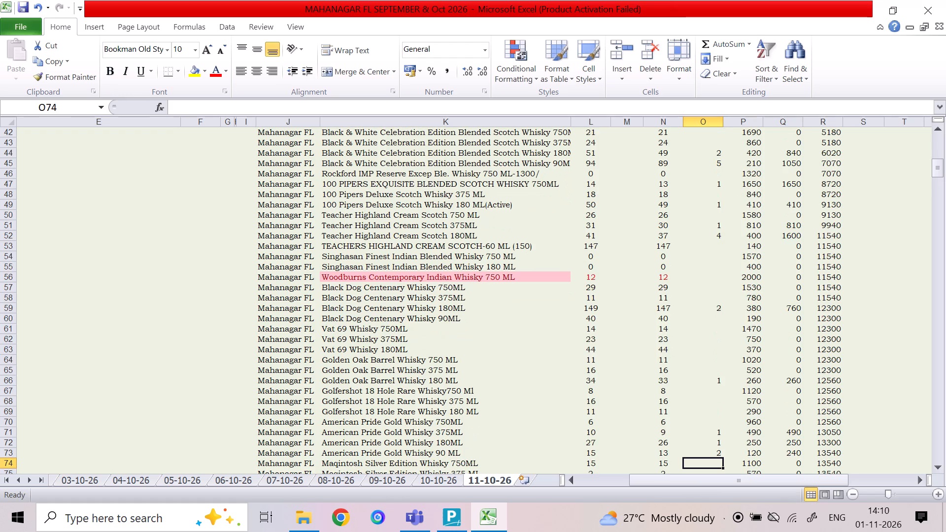
# Enter a SALE quantity of 1 for Maqintosh Silver Edition Whisky 375 ML in row 75.
pyautogui.press('Down')
pyautogui.press('1')
pyautogui.press('Down')
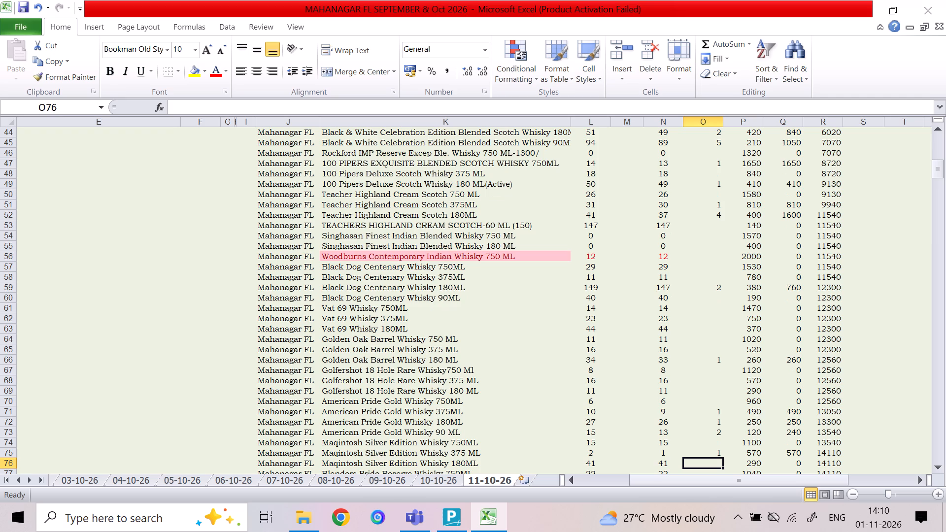
# Enter SALE quantities for Blenders Pride Reserve Whisky: 2 for 180ML (row 79) and 7 for 90ML (row 80).
pyautogui.press('Down')
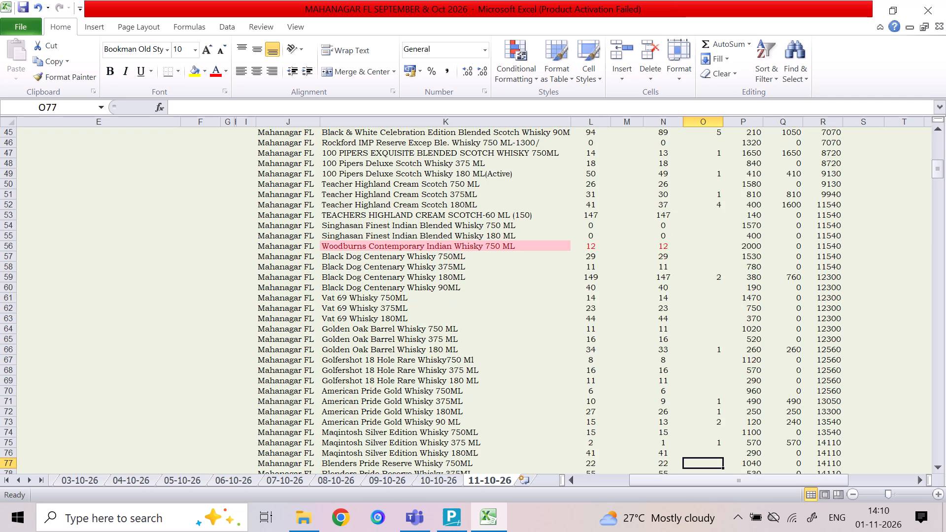
pyautogui.press('Down')
pyautogui.press('Down')
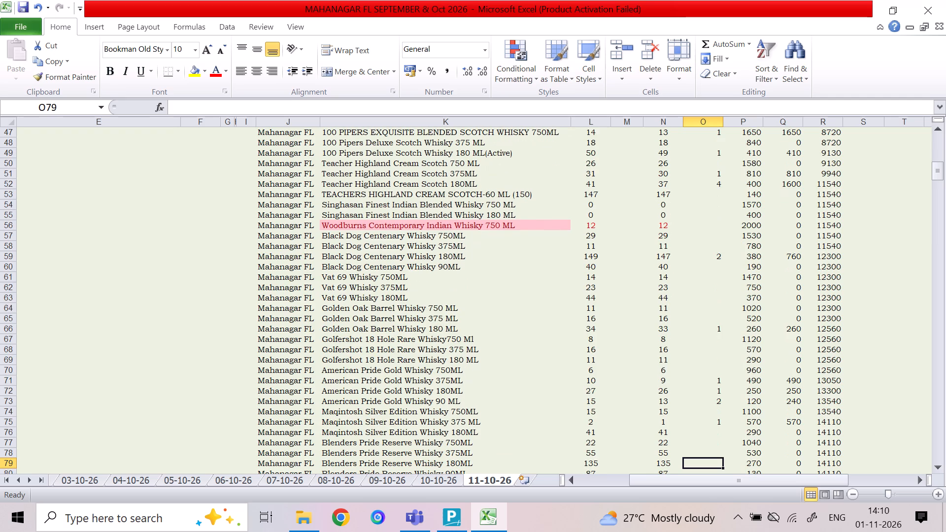
pyautogui.press('2')
pyautogui.press('Down')
pyautogui.press('7')
pyautogui.press('Down')
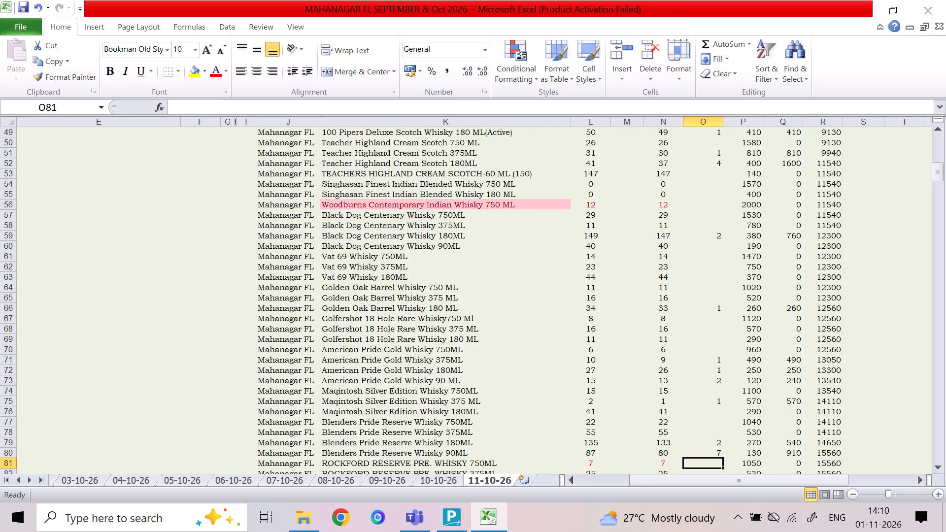
# Enter SALE quantities for Rockford Reserve Whisky in rows 81–83: 1 for 750ML, 1 for 375ML and 4 for 180ML.
pyautogui.press('Down')
pyautogui.press('Down')
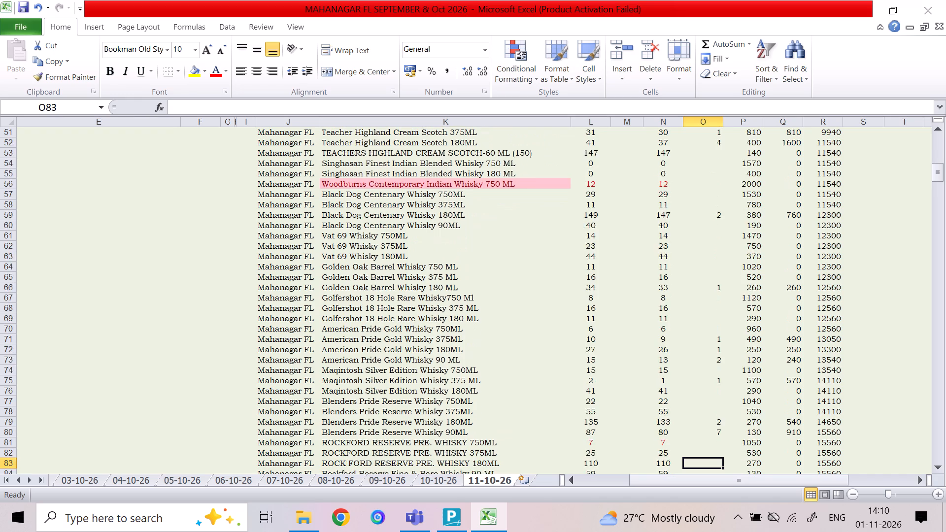
pyautogui.press('Down')
pyautogui.press('Up')
pyautogui.press('Up')
pyautogui.press('Up')
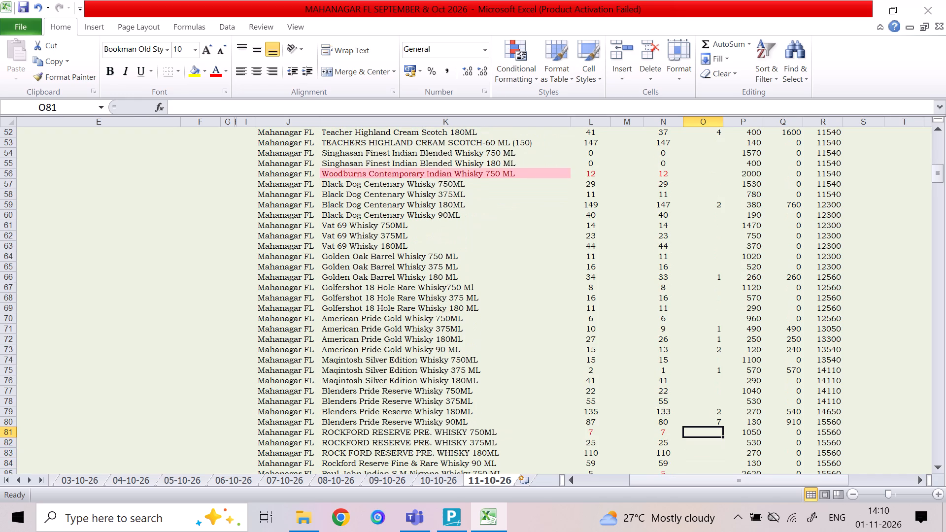
pyautogui.press('1')
pyautogui.press('Down')
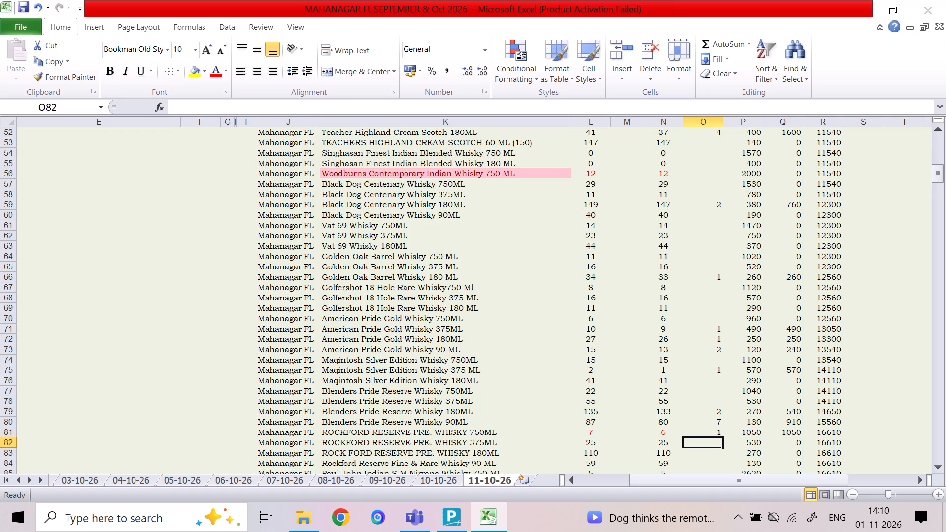
pyautogui.press('1')
pyautogui.press('Down')
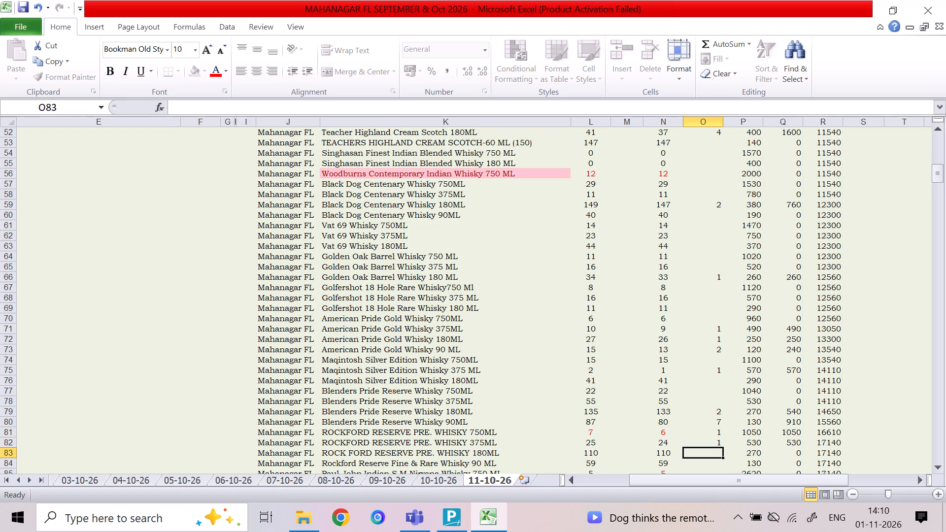
pyautogui.press('4')
pyautogui.press('Down')
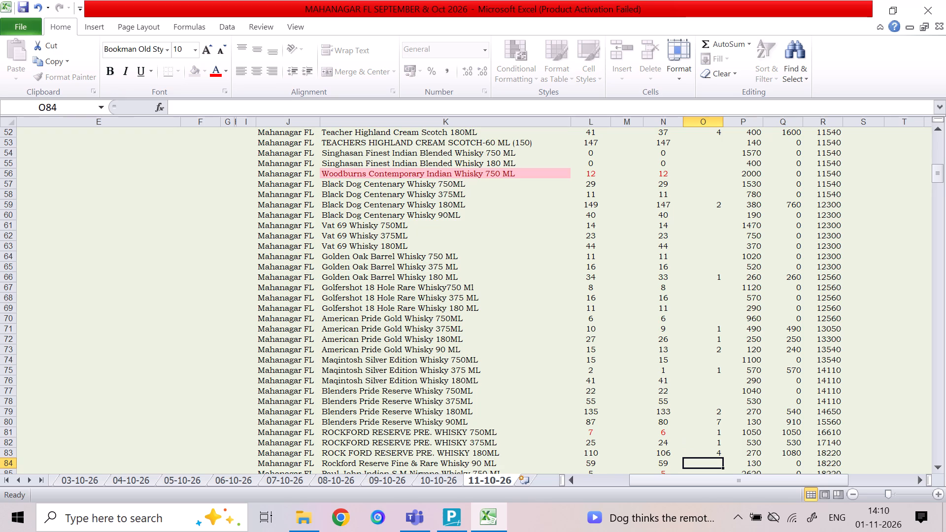
# Enter a SALE quantity of 1 for Blenders Pride 4 Elements 375ML in row 87.
pyautogui.press('Down')
pyautogui.press('Down')
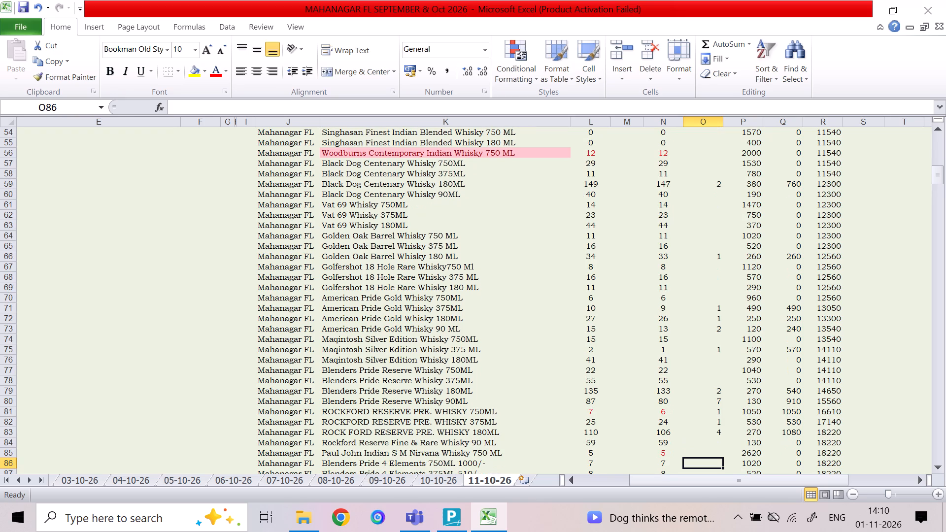
pyautogui.press('Down')
pyautogui.press('Up')
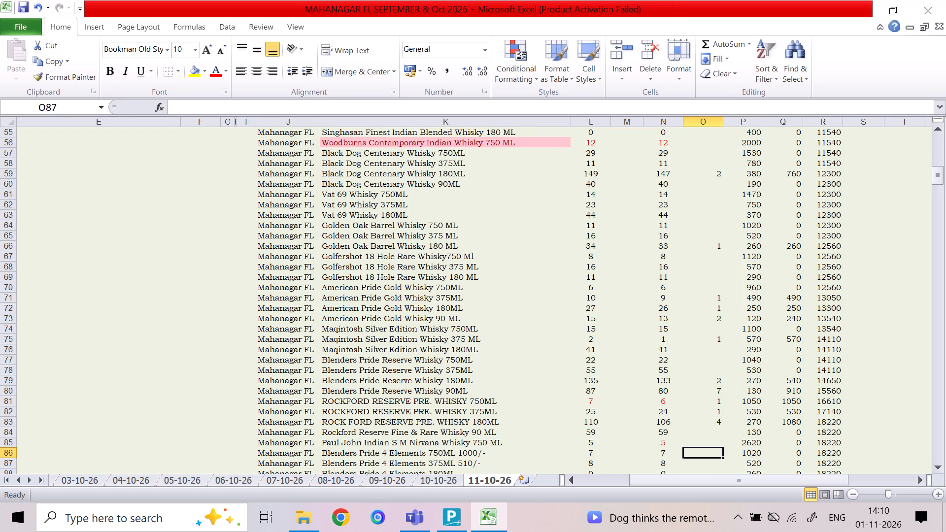
pyautogui.press('Down')
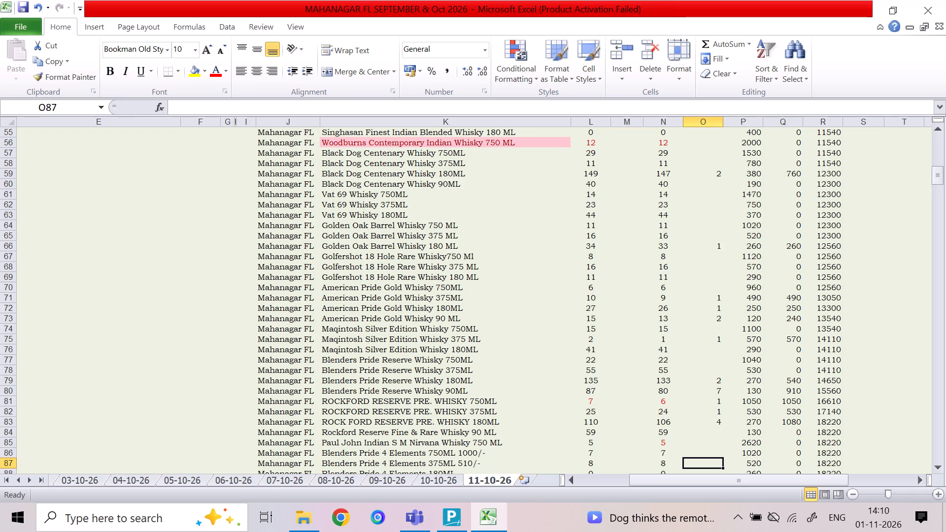
pyautogui.press('1')
pyautogui.press('Down')
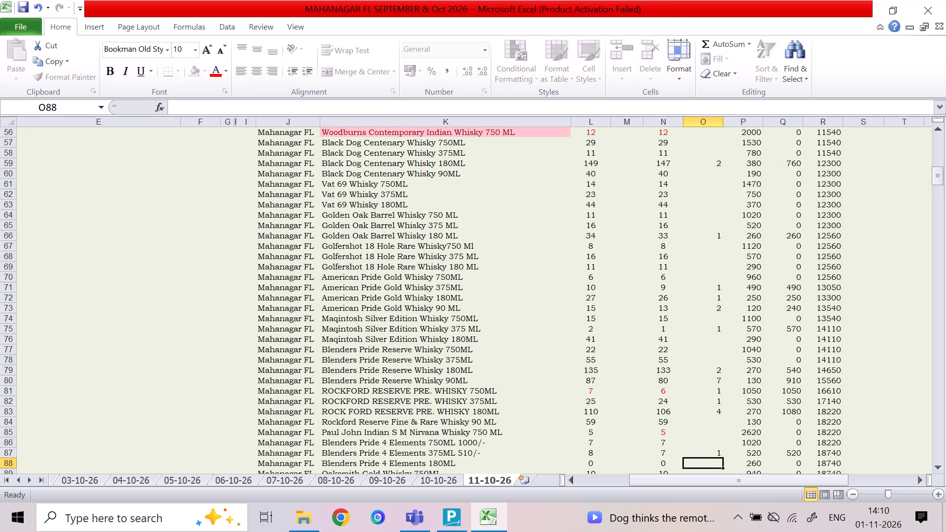
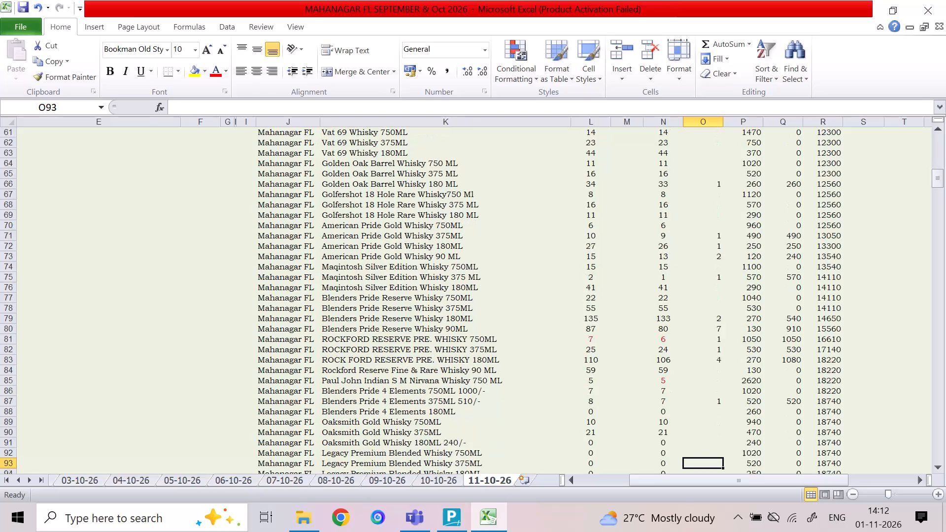
# Enter SALE quantities for Blenders Pride Rare Premium Whisky in rows 99–102: 1 for 750ML, 4 for 375ML, 12 for 180ML and 2 for 90ML.
pyautogui.press('Down')
pyautogui.press('Down')
pyautogui.press('Down')
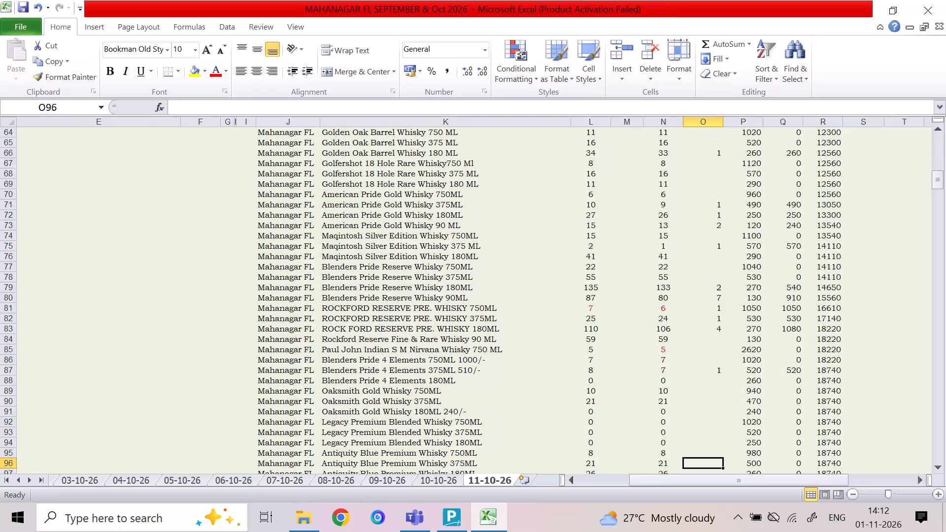
pyautogui.press('Down')
pyautogui.press('Down')
pyautogui.press('Down')
pyautogui.press('Down')
pyautogui.press('Down')
pyautogui.press('Up')
pyautogui.press('Up')
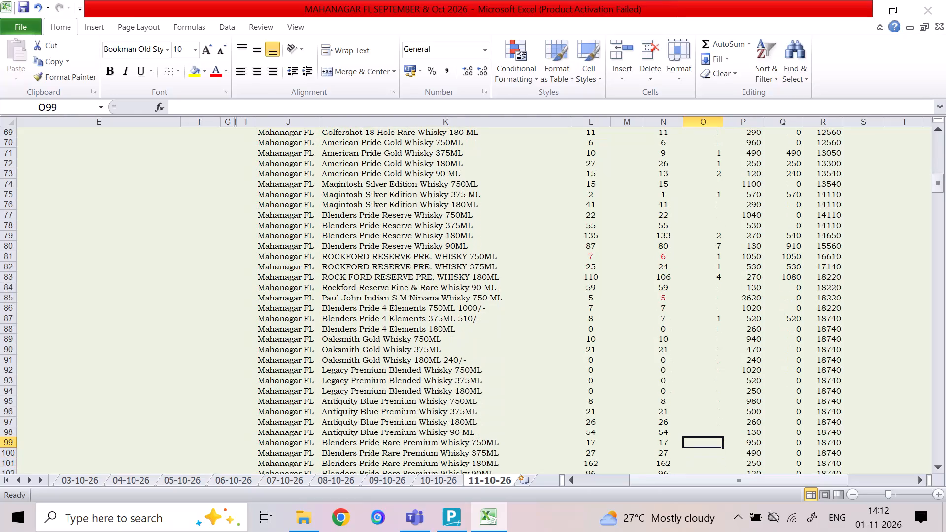
pyautogui.press('1')
pyautogui.press('Down')
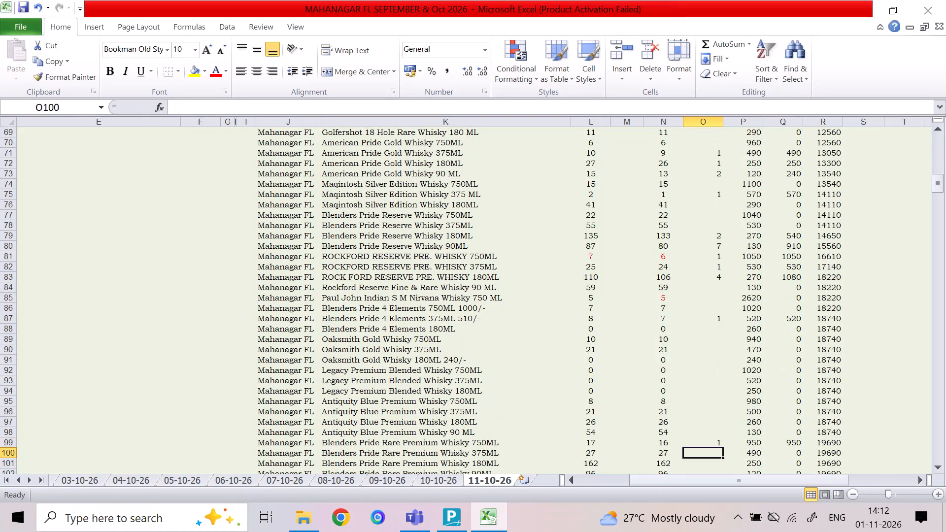
pyautogui.press('4')
pyautogui.press('Down')
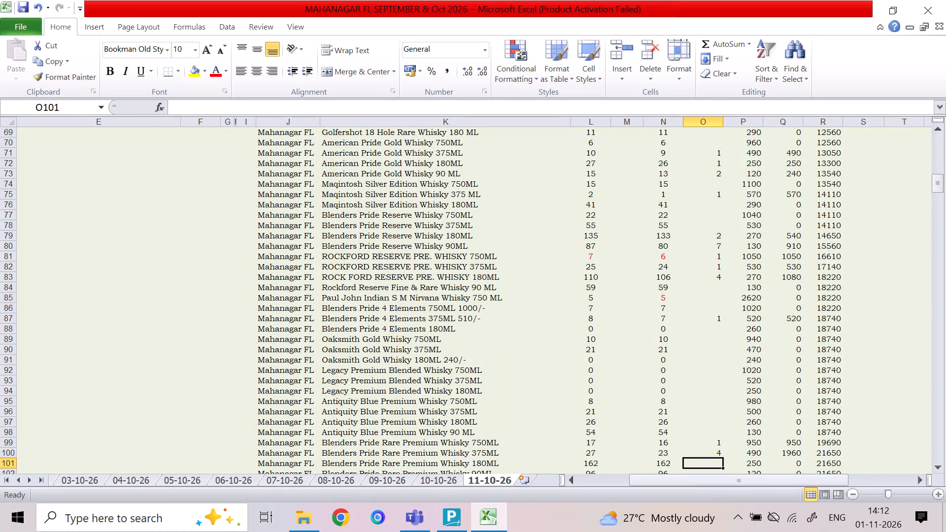
pyautogui.write('123')
pyautogui.press('BackSpace')
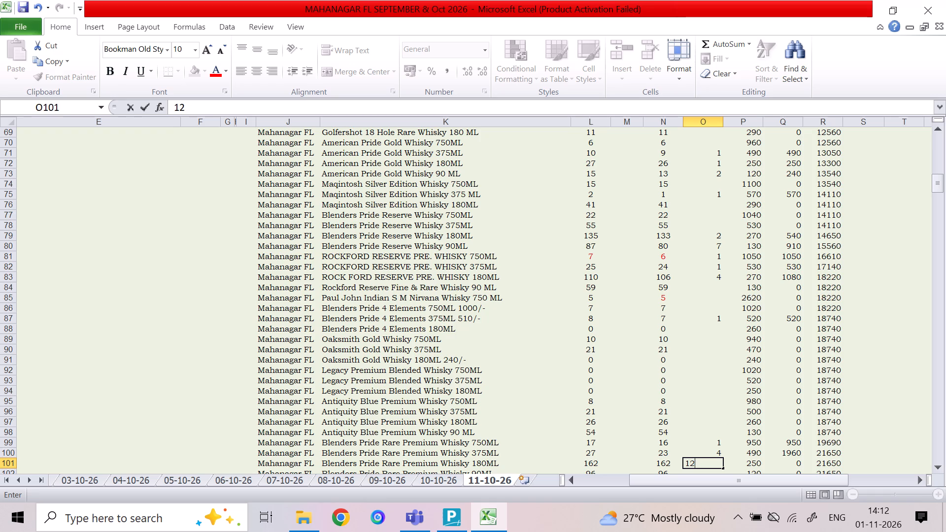
pyautogui.press('Down')
pyautogui.press('2')
pyautogui.press('Down')
pyautogui.press('Up')
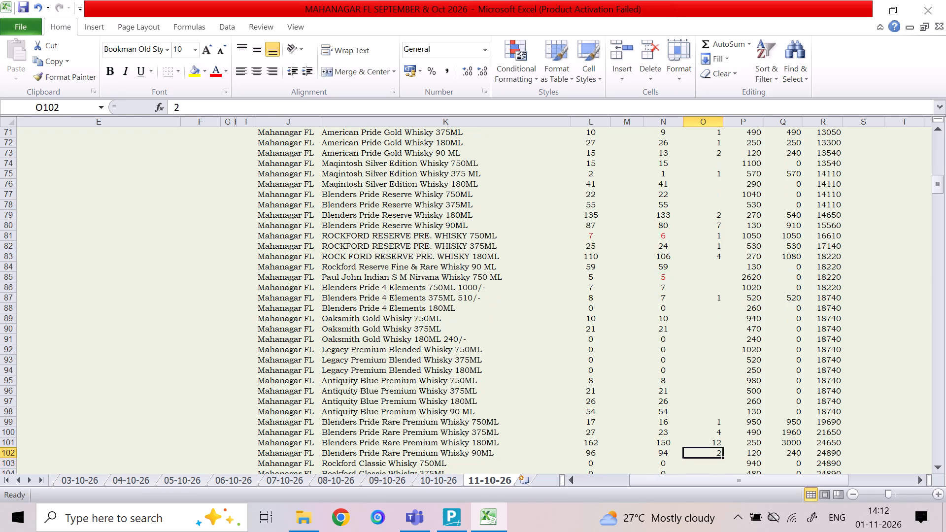
pyautogui.press('Left')
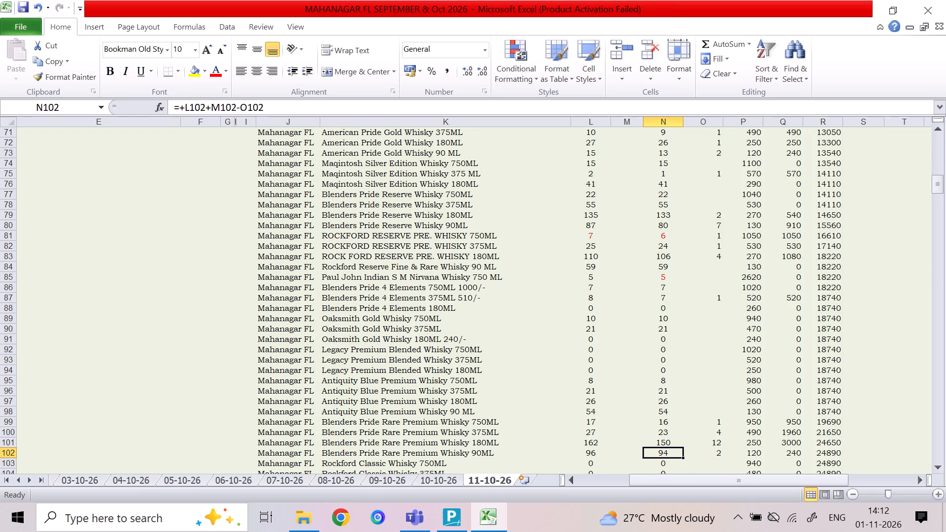
pyautogui.press('Right')
# Enter SALE quantities for Signature Premier Grain Whisky: 1 for 375ML (row 107) and 1 for 180ML (row 108).
pyautogui.press('Down')
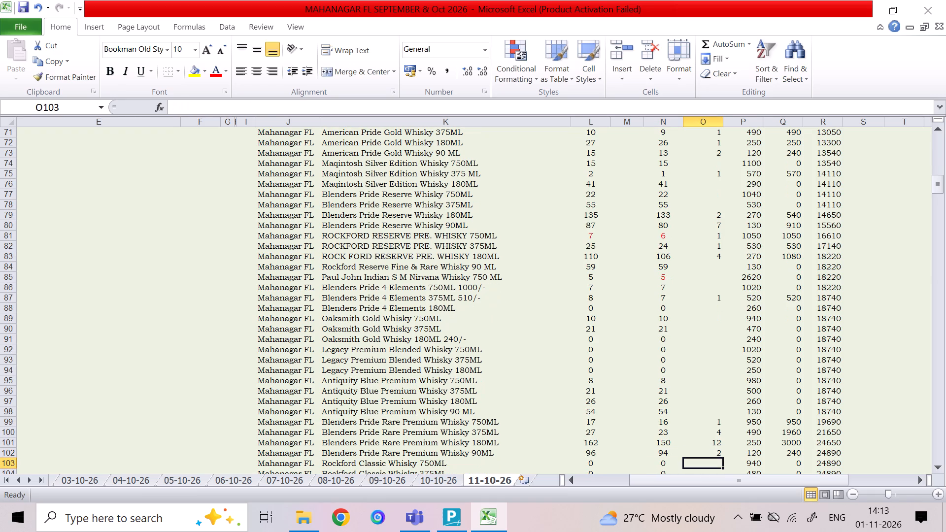
pyautogui.press('Down')
pyautogui.press('Down')
pyautogui.press('Down')
pyautogui.press('Down')
pyautogui.press('1')
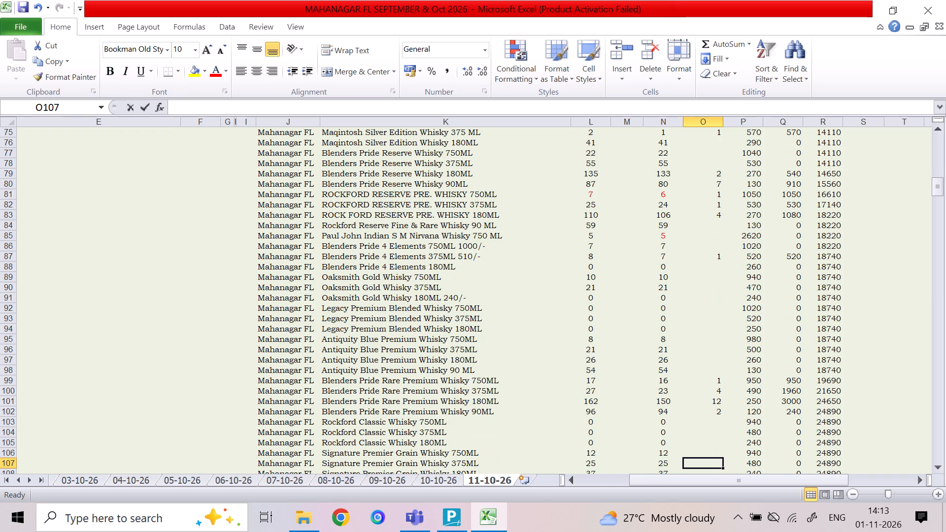
pyautogui.press('Down')
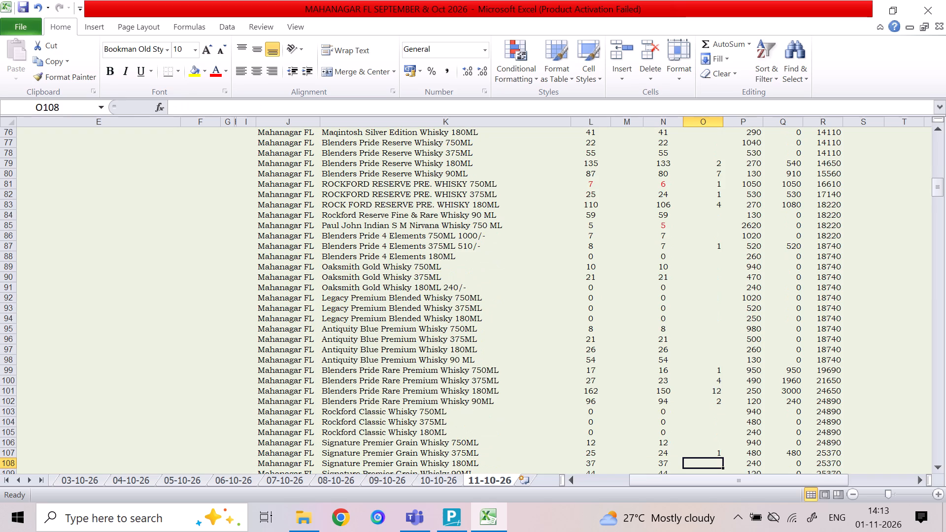
pyautogui.press('1')
pyautogui.press('Down')
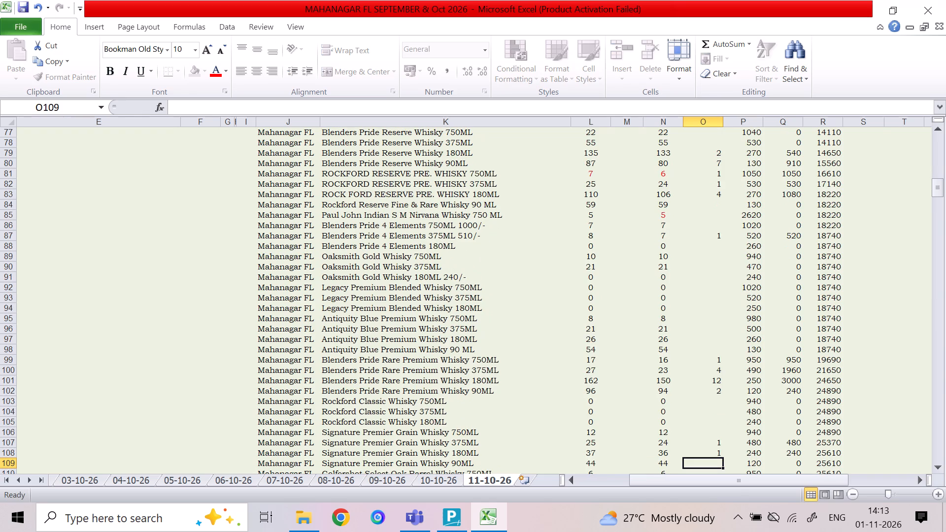
# Enter a SALE quantity of 1 for Golfershot Select Oak Barrel Whisky 180ML PET in row 112.
pyautogui.press('Down')
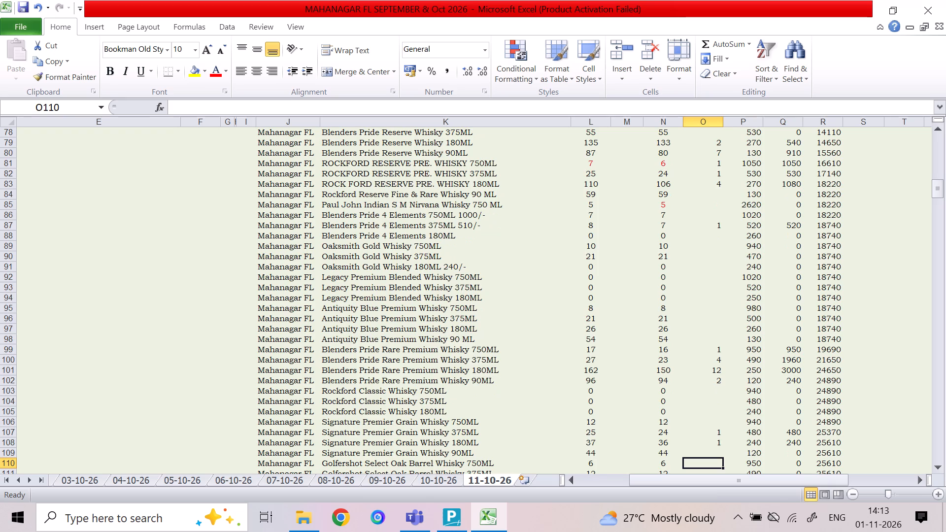
pyautogui.press('Down')
pyautogui.press('Down')
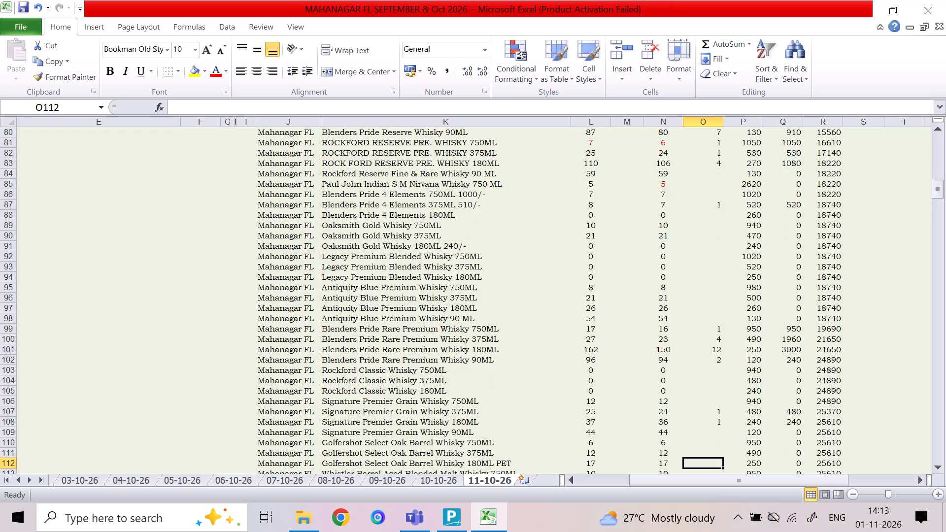
pyautogui.press('1')
pyautogui.press('Down')
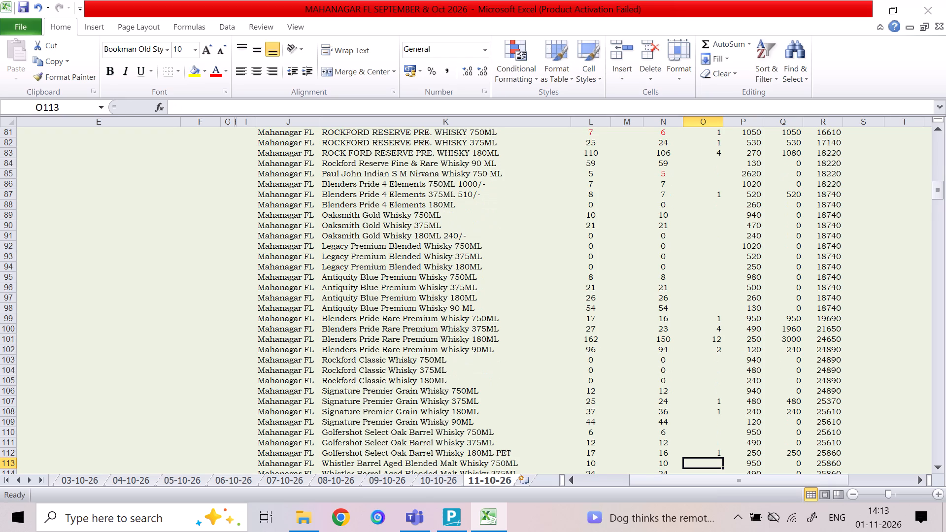
# Enter SALE quantities for Royal Stag Barrel Whisky: 1 for 375 ML (row 138) and 3 for 180 ML (row 139).
pyautogui.press('Down')
pyautogui.press('Down')
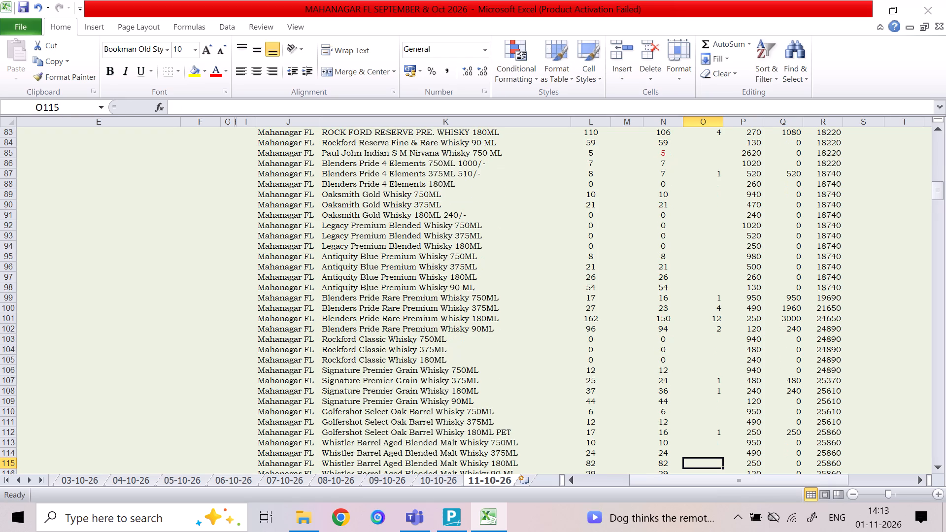
pyautogui.press('Down')
pyautogui.press('Down')
pyautogui.press('Down')
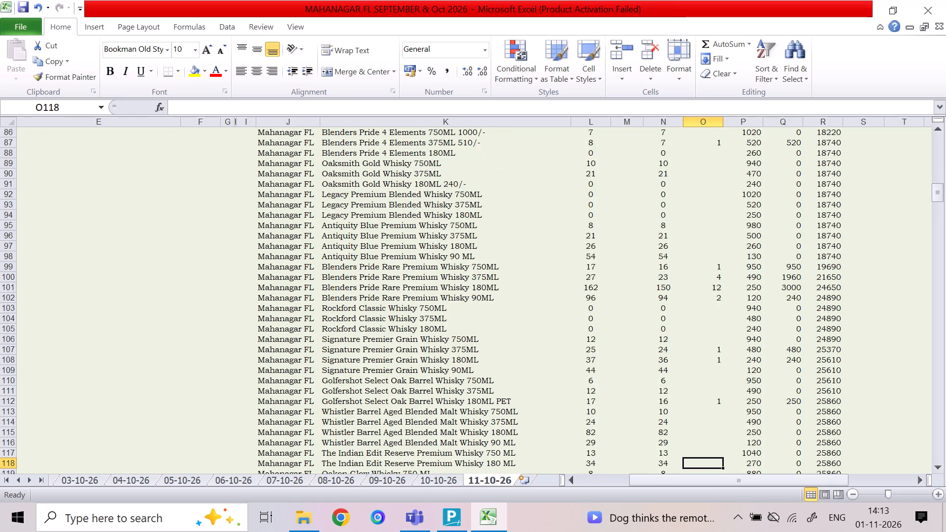
pyautogui.press('Down')
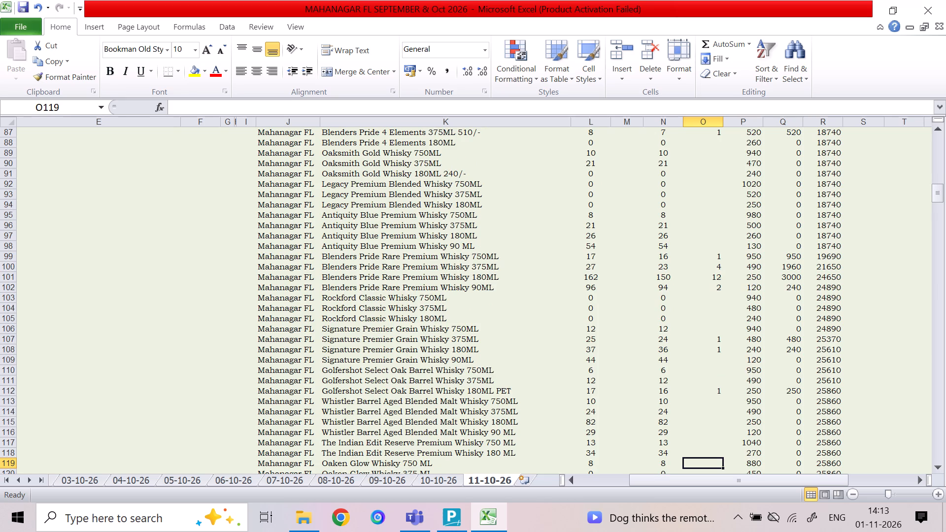
pyautogui.press('Down')
pyautogui.press('Down')
pyautogui.press('Down')
pyautogui.press('Down')
pyautogui.press('Down')
pyautogui.press('Down')
pyautogui.press('Down')
pyautogui.press('Down')
pyautogui.press('Down')
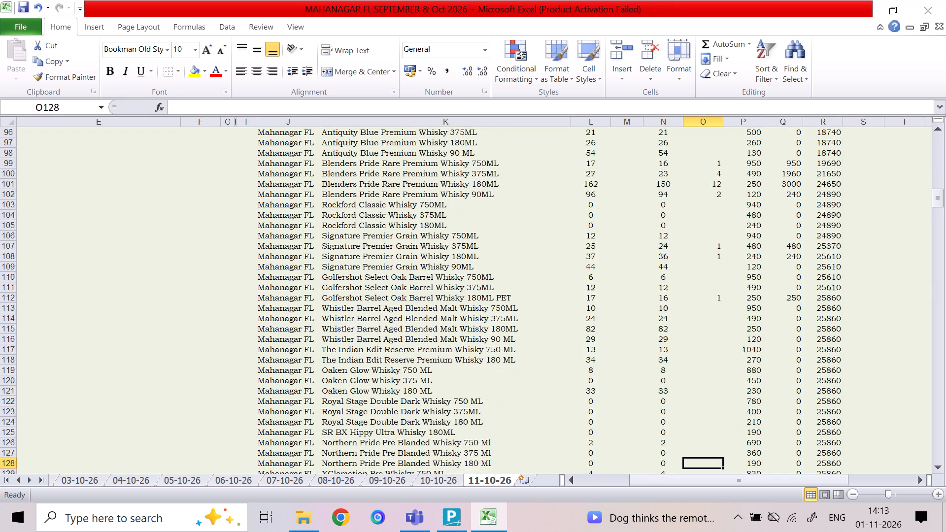
pyautogui.press('Down')
pyautogui.press('Down')
pyautogui.press('Down')
pyautogui.press('Down')
pyautogui.press('Down')
pyautogui.press('Down')
pyautogui.press('Down')
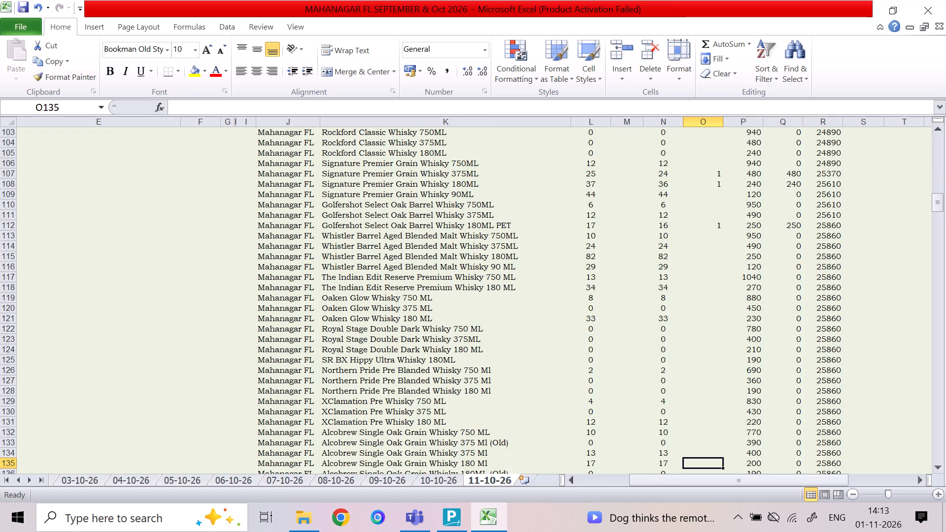
pyautogui.press('Down')
pyautogui.press('Down')
pyautogui.press('Down')
pyautogui.press('Down')
pyautogui.press('Up')
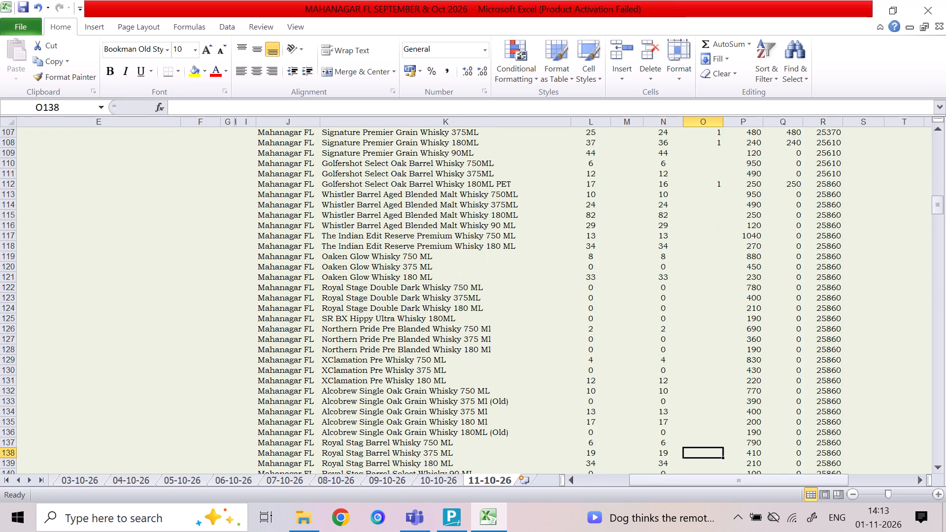
pyautogui.press('1')
pyautogui.press('Down')
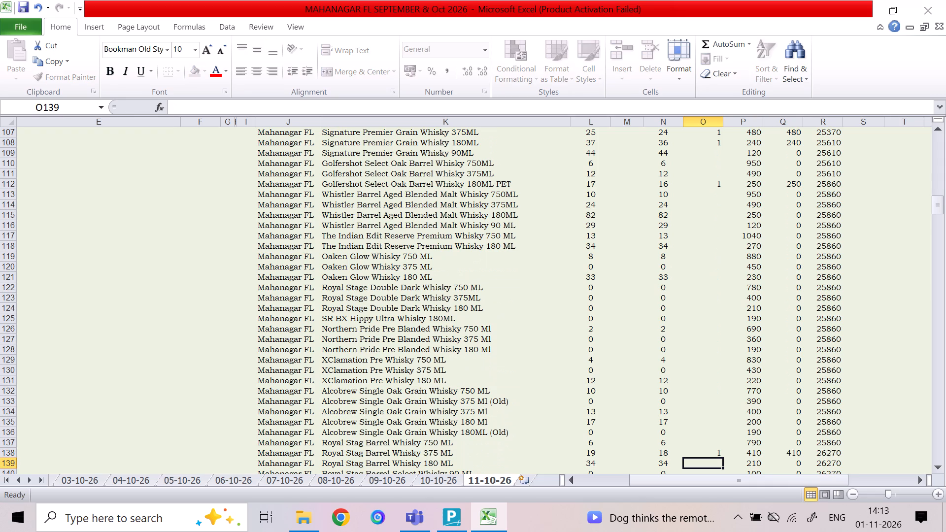
pyautogui.press('3')
pyautogui.press('Down')
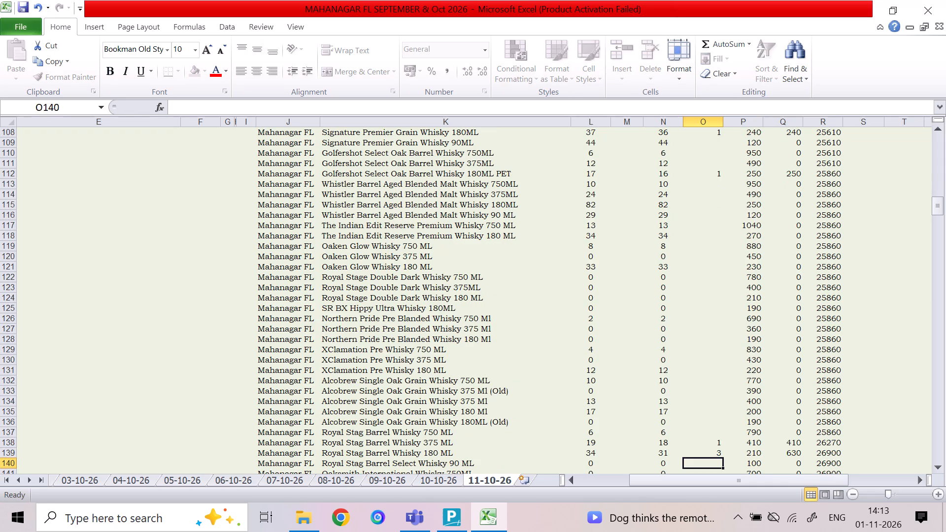
# Enter SALE quantities for Royal Stag Deluxe Whisky: 1 for 375ML (row 146) and 10 for 180ML (row 147).
pyautogui.press('Down')
pyautogui.press('Down')
pyautogui.press('Down')
pyautogui.press('Down')
pyautogui.press('Down')
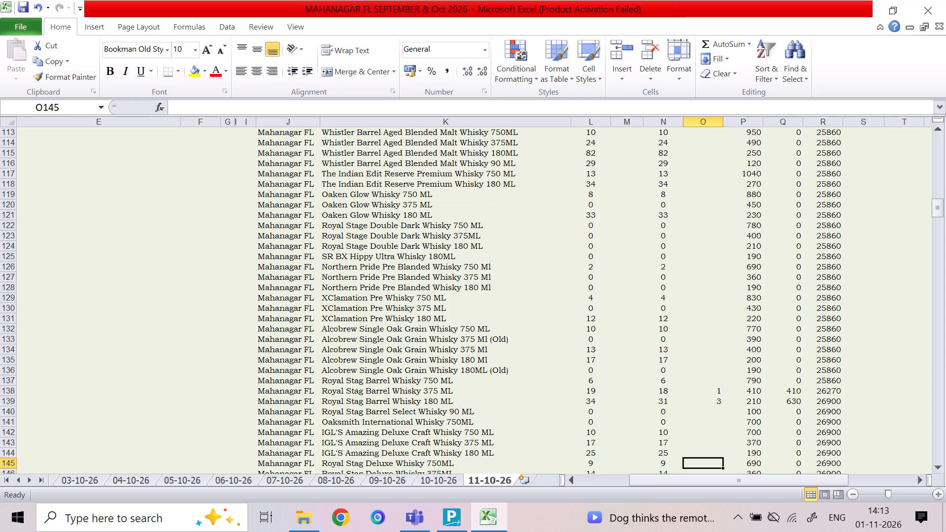
pyautogui.press('Down')
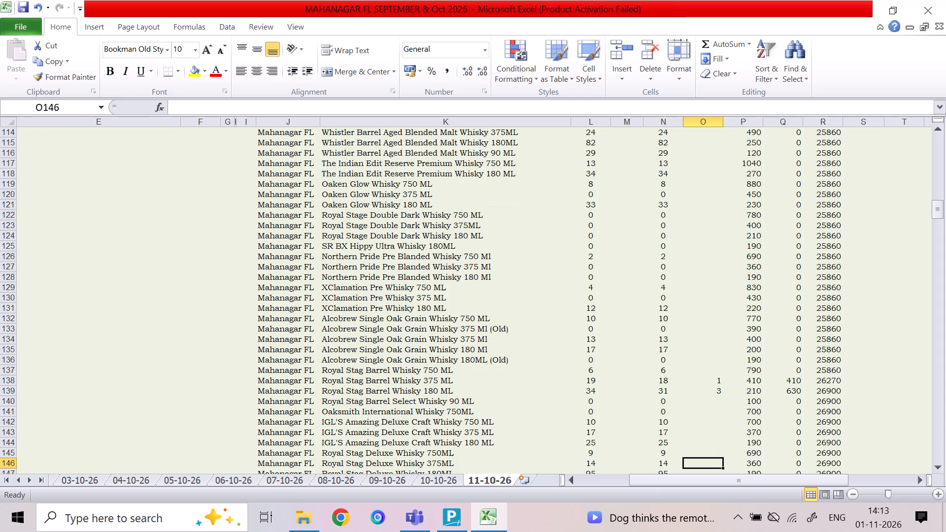
pyautogui.press('1')
pyautogui.press('Down')
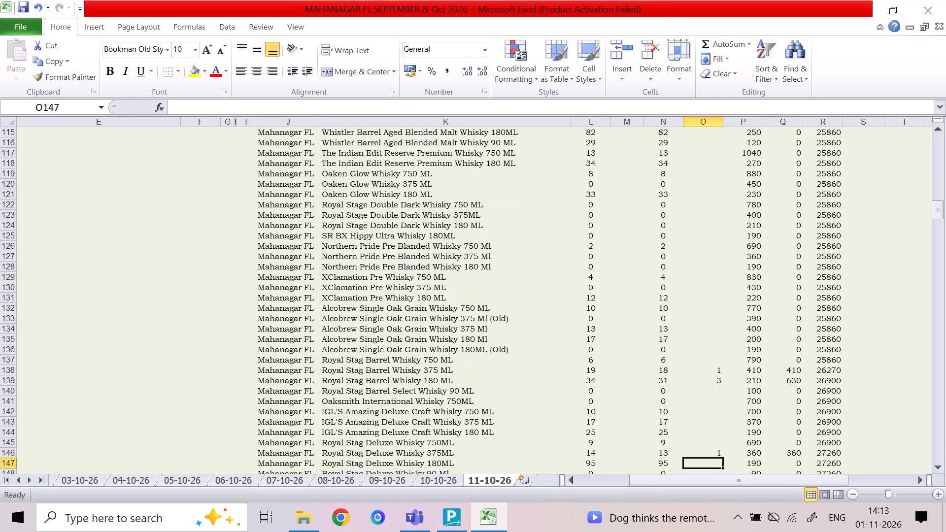
pyautogui.write('10')
pyautogui.press('Down')
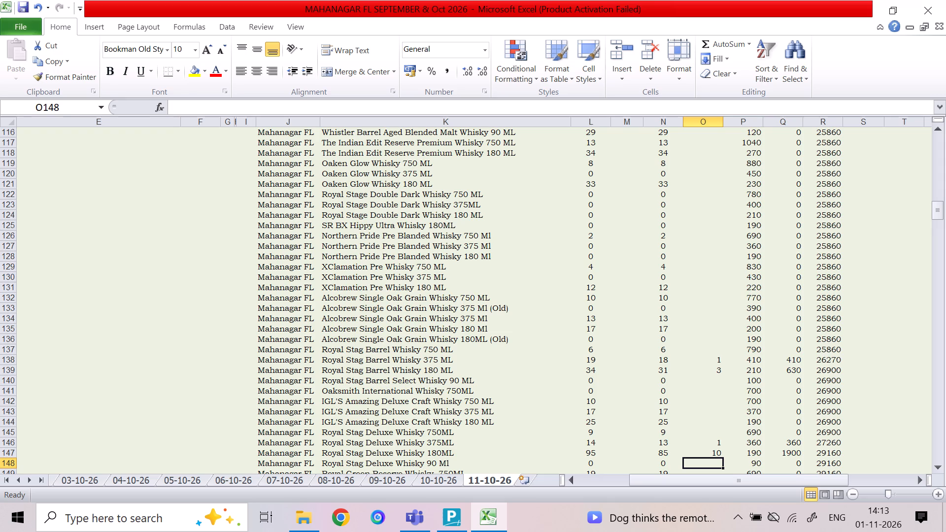
pyautogui.press('Up')
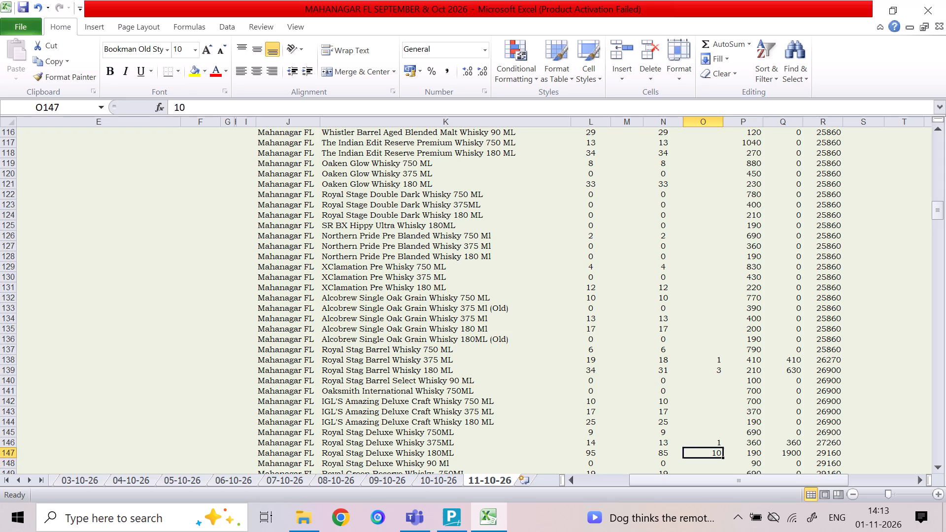
pyautogui.press('Left')
pyautogui.press('Up')
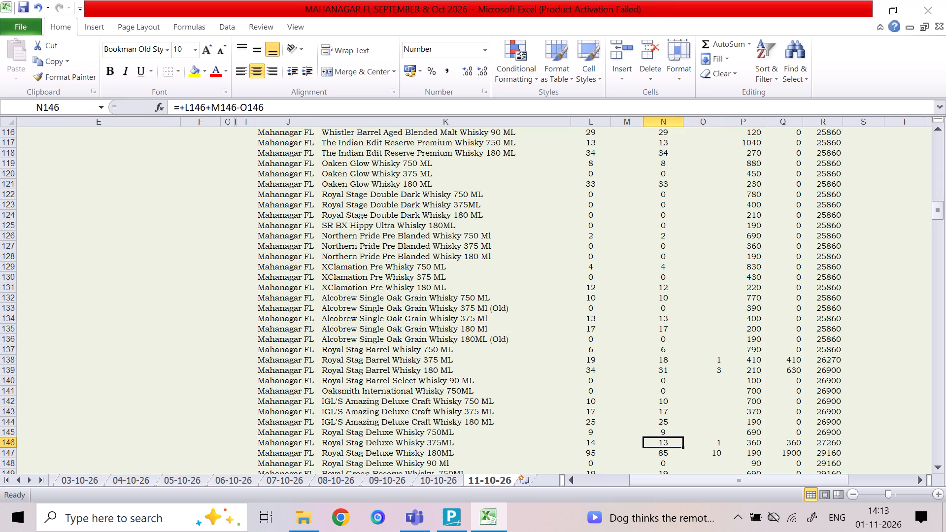
pyautogui.press('Down')
pyautogui.press('Right')
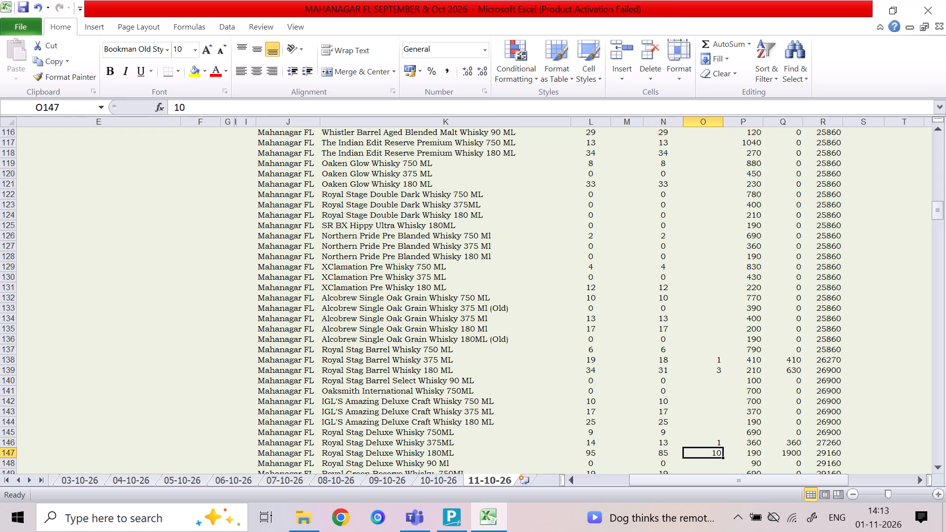
# Enter a SALE quantity of 11 for SR B7 90 ML PET in row 156.
pyautogui.press('Down')
pyautogui.press('Down')
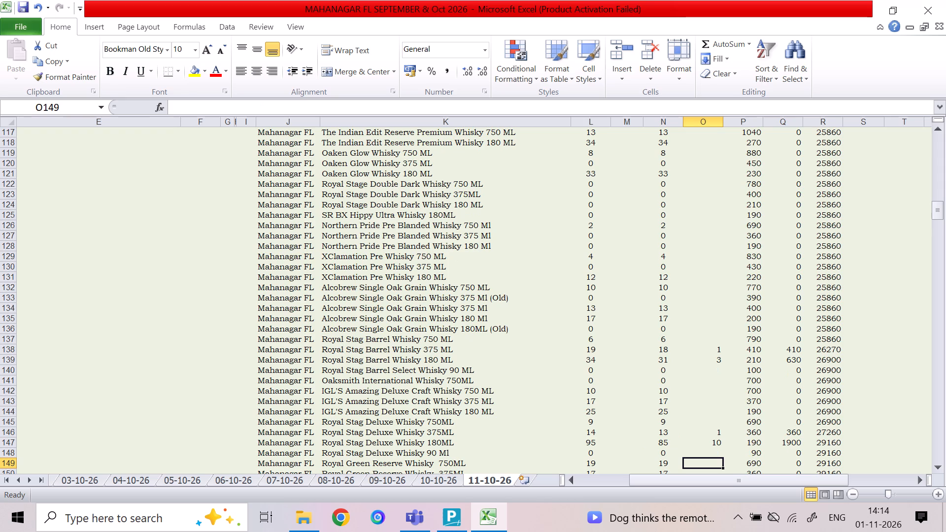
pyautogui.press('Down')
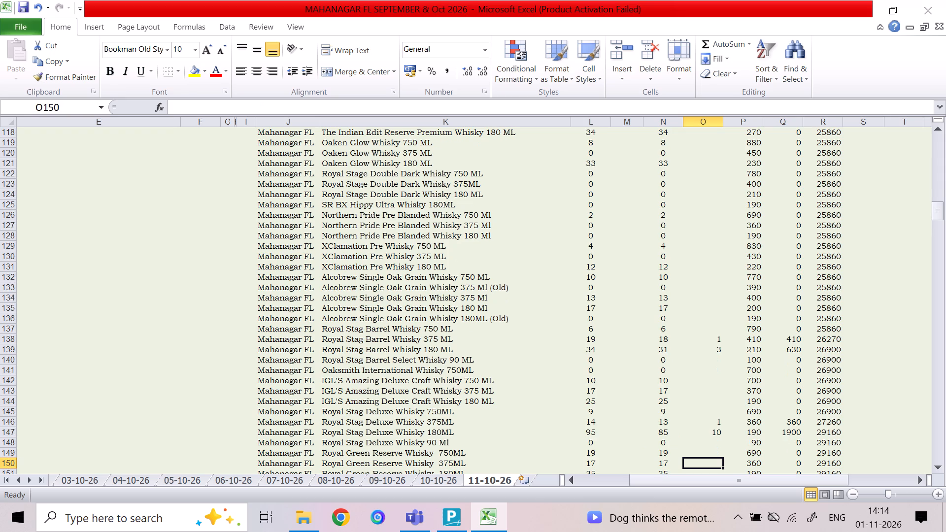
pyautogui.press('Down')
pyautogui.press('Down')
pyautogui.press('Down')
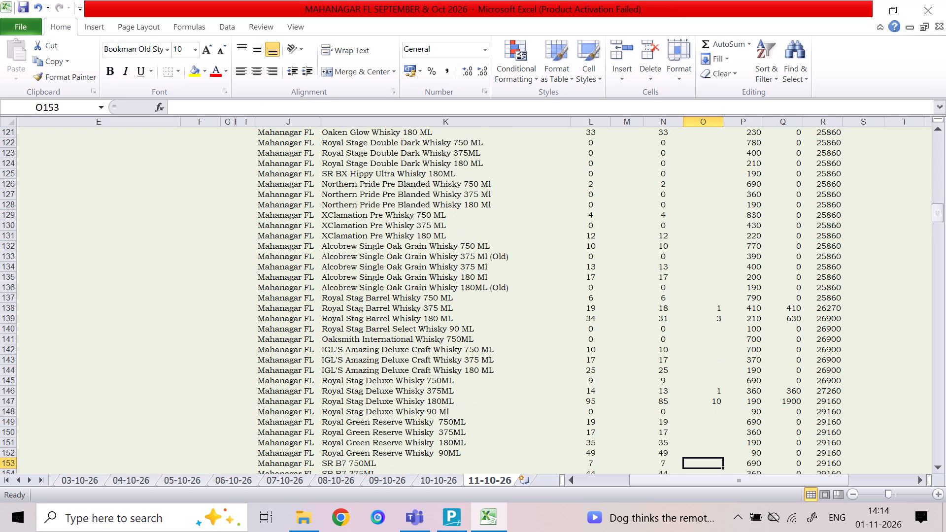
pyautogui.press('Down')
pyautogui.press('Down')
pyautogui.press('Down')
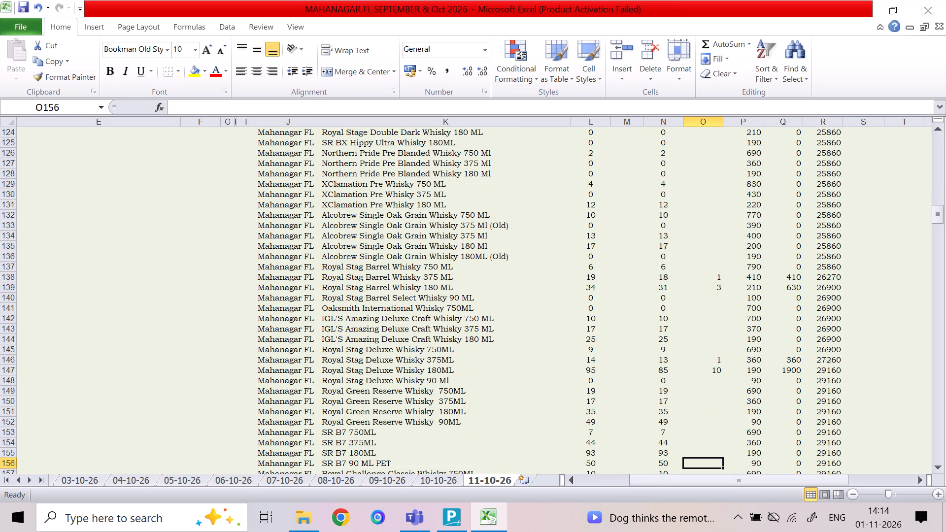
pyautogui.write('11')
pyautogui.press('Down')
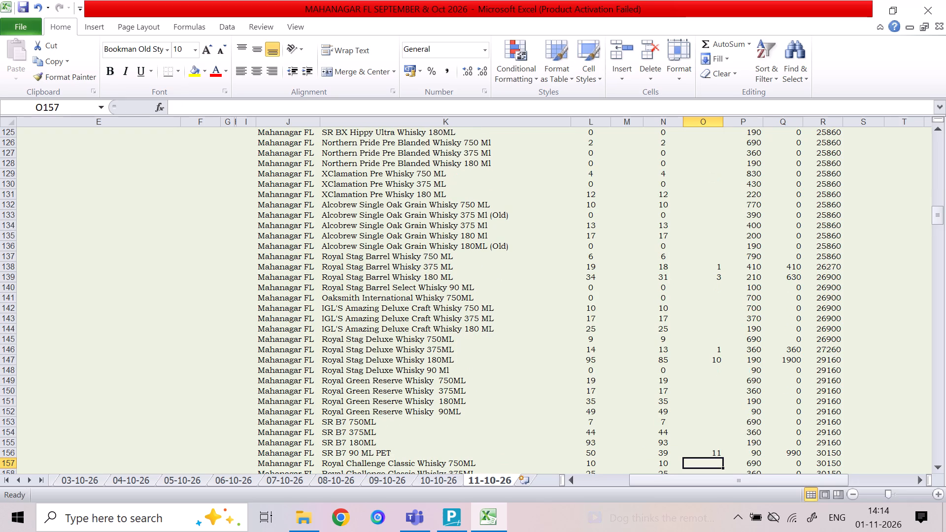
pyautogui.press('Down')
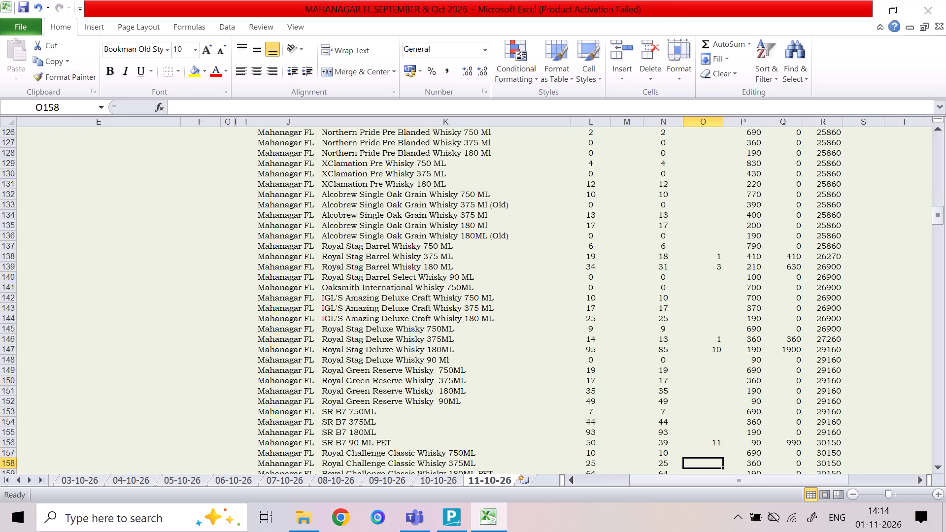
# Enter a SALE quantity of 2 for Royal Challenge Classic Whisky 90 ML in row 160.
pyautogui.press('Down')
pyautogui.press('Down')
pyautogui.press('Down')
pyautogui.press('Up')
pyautogui.press('1')
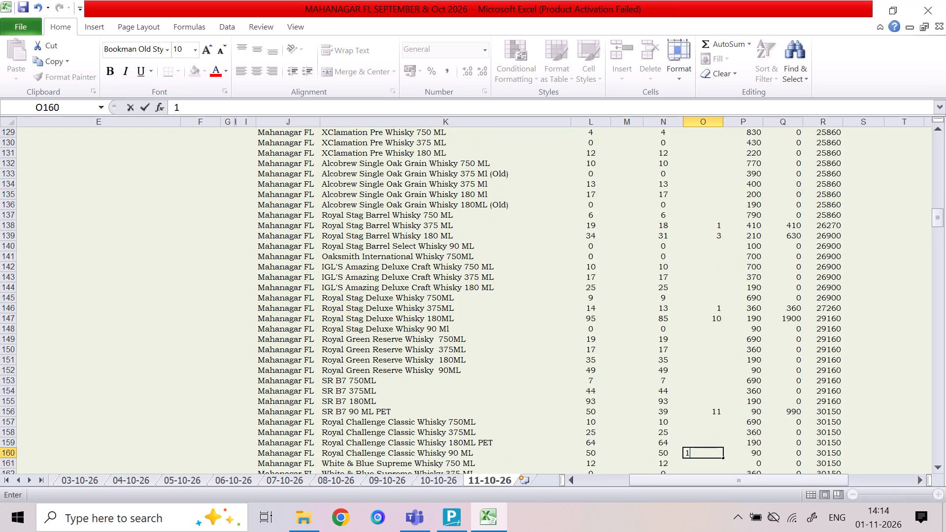
pyautogui.press('BackSpace')
pyautogui.press('2')
pyautogui.press('Down')
# Enter a SALE quantity of 3 for 8 PM Black Whisky 180ML PET in row 169.
pyautogui.press('Right')
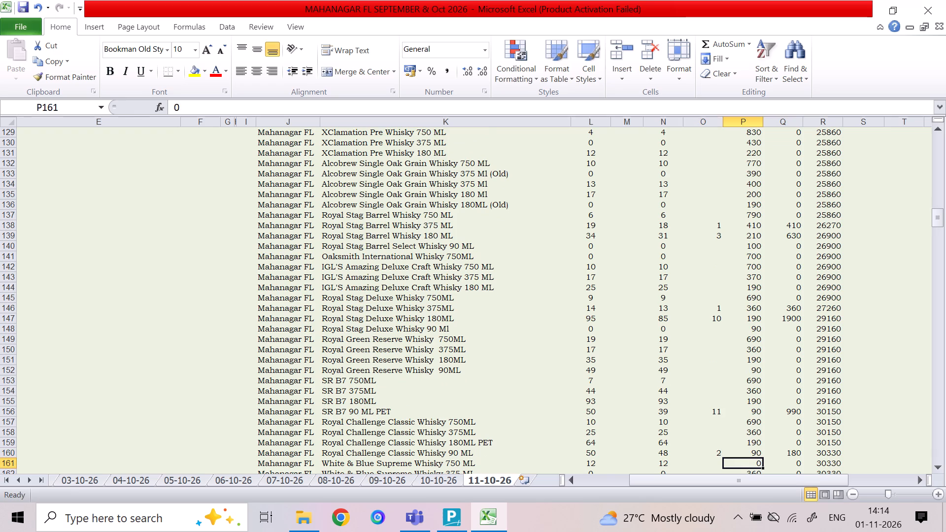
pyautogui.press('Down')
pyautogui.press('Left')
pyautogui.press('Up')
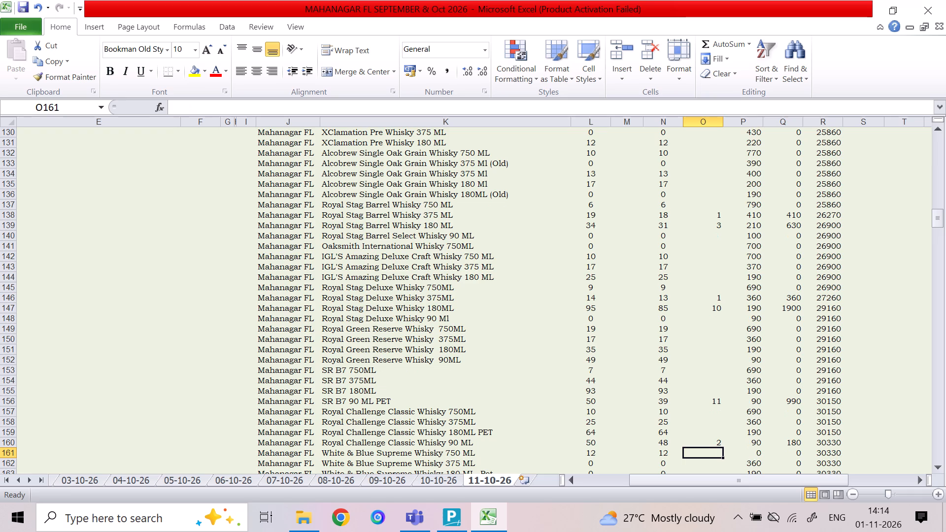
pyautogui.press('Down')
pyautogui.press('Down')
pyautogui.press('Down')
pyautogui.press('Down')
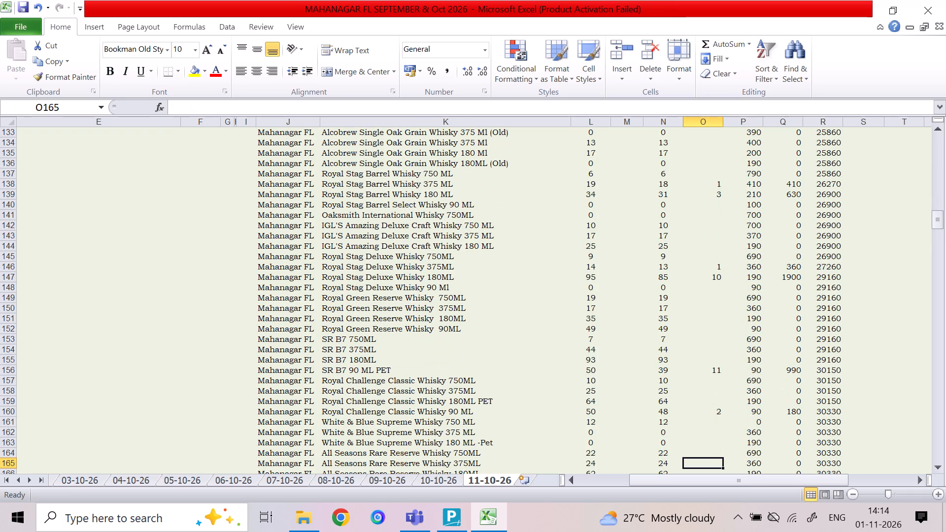
pyautogui.press('Down')
pyautogui.press('Down')
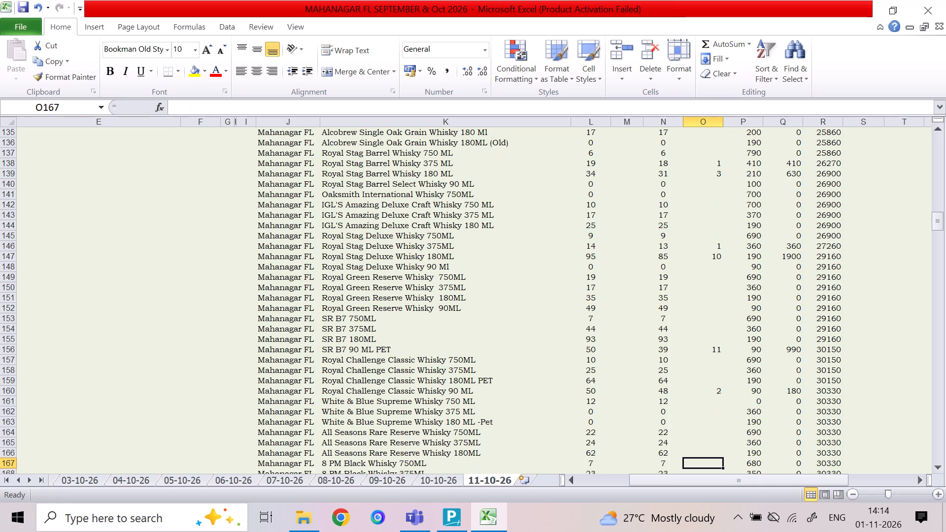
pyautogui.press('Down')
pyautogui.press('Down')
pyautogui.press('Down')
pyautogui.press('Up')
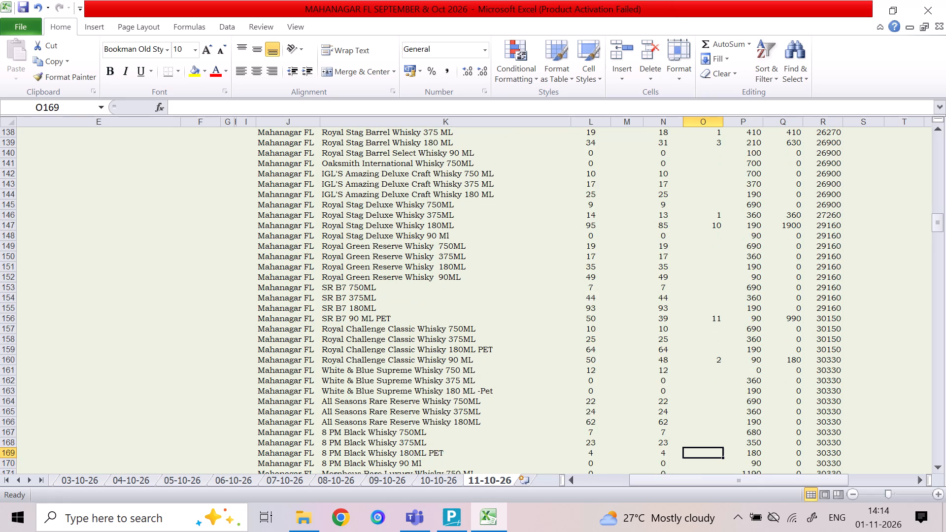
pyautogui.press('3')
pyautogui.press('Down')
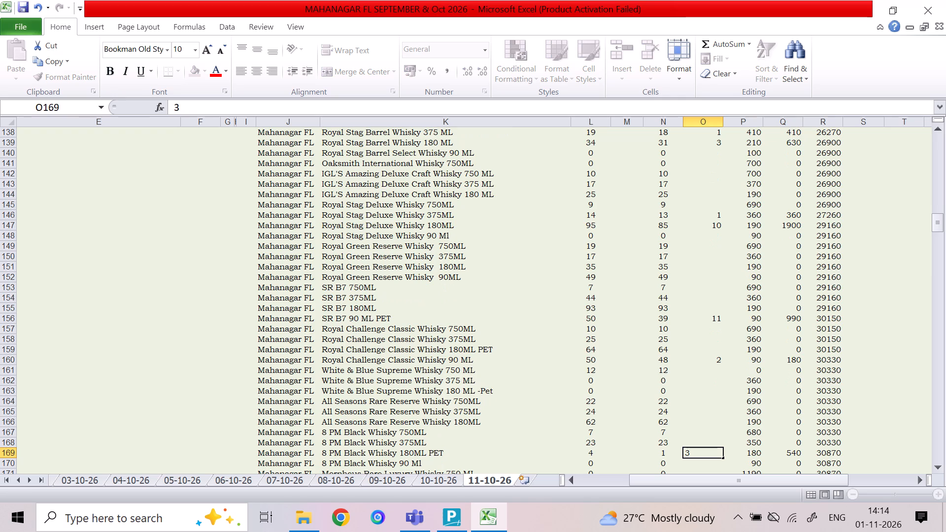
# Enter a SALE quantity of 7 for Imperial Blue Dual Cask Smooth Whisky 180ML in row 182.
pyautogui.press('Down')
pyautogui.press('Down')
pyautogui.press('Down')
pyautogui.press('Down')
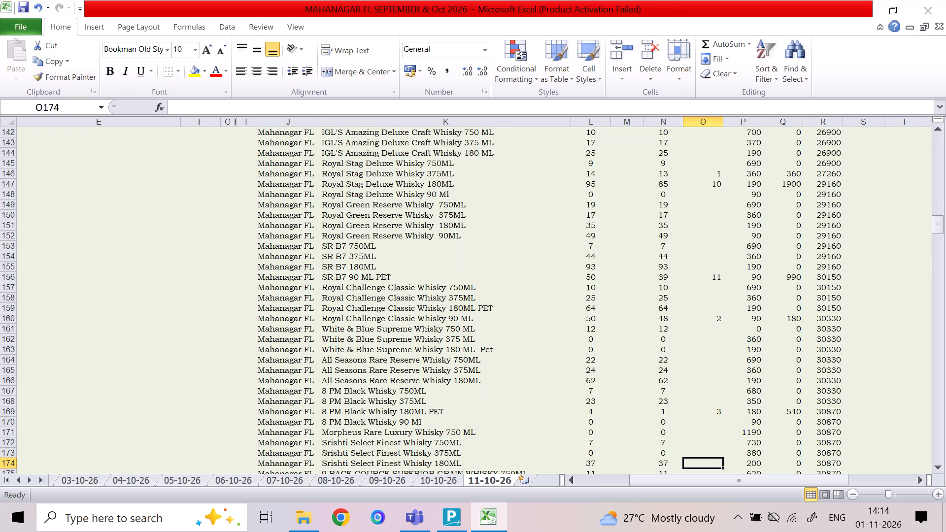
pyautogui.press('Down')
pyautogui.press('Down')
pyautogui.press('Down')
pyautogui.press('Down')
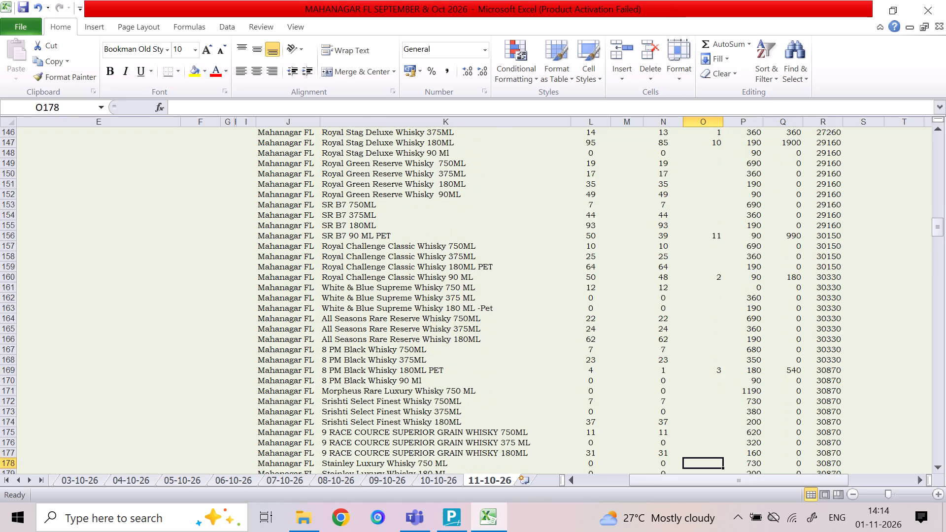
pyautogui.press('Down')
pyautogui.press('Down')
pyautogui.press('Down')
pyautogui.press('Down')
pyautogui.press('Down')
pyautogui.press('Down')
pyautogui.press('Up')
pyautogui.press('Up')
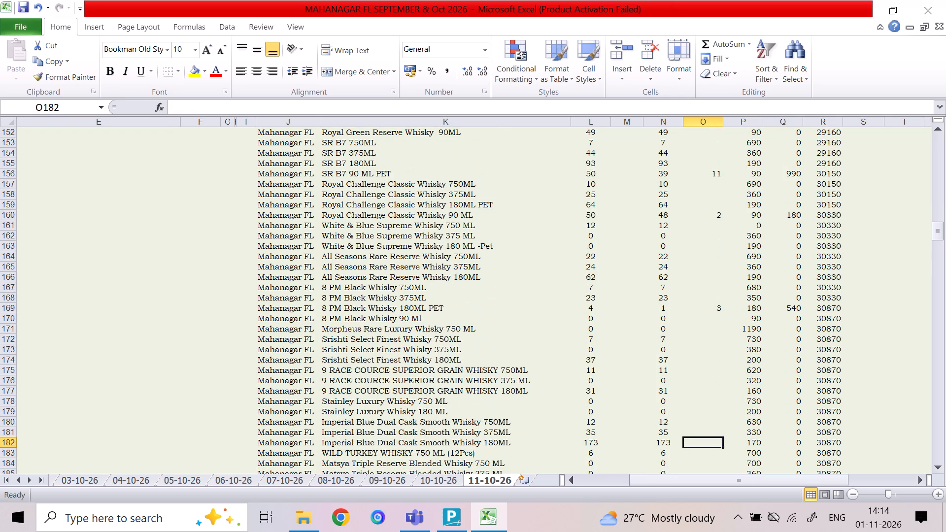
pyautogui.press('7')
pyautogui.press('Down')
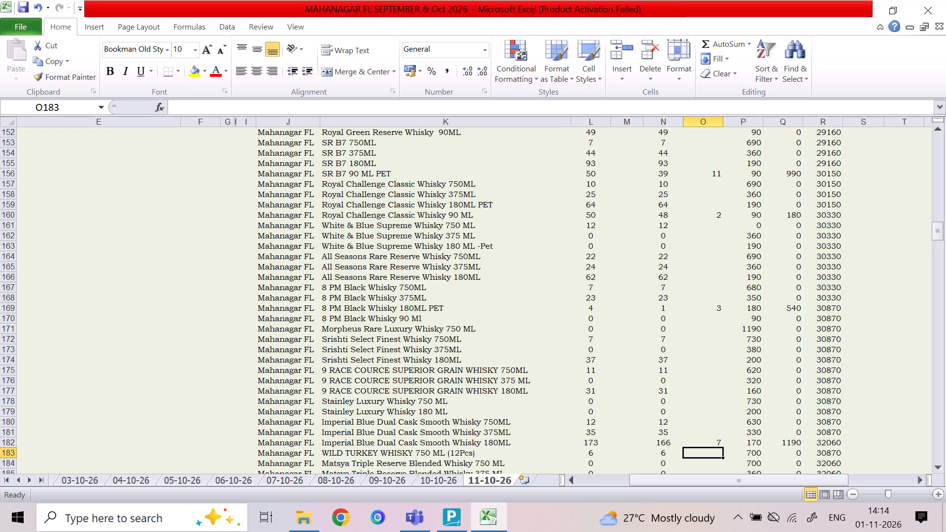
# Enter a SALE quantity of 11 for After Dark Wishky 180ML PET in row 189.
pyautogui.press('Down')
pyautogui.press('Down')
pyautogui.press('Down')
pyautogui.press('Down')
pyautogui.press('Down')
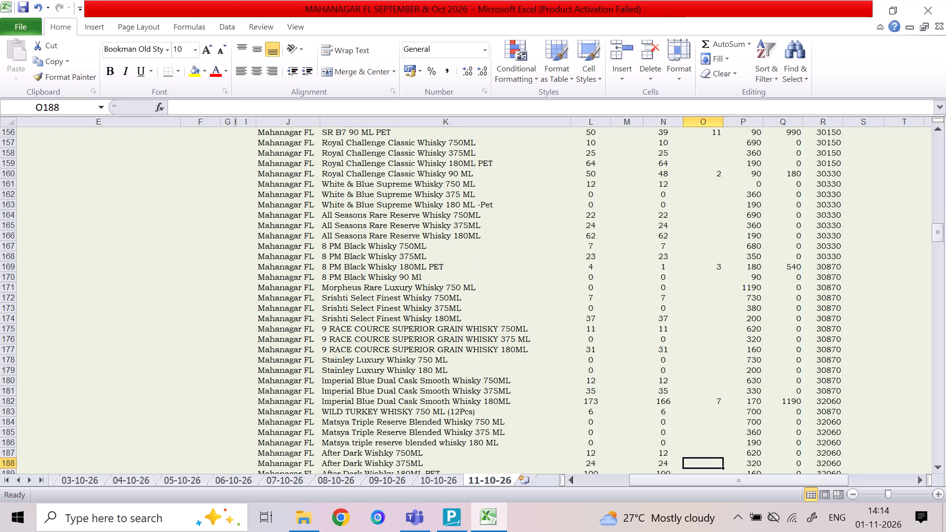
pyautogui.press('Down')
pyautogui.write('11')
pyautogui.press('Down')
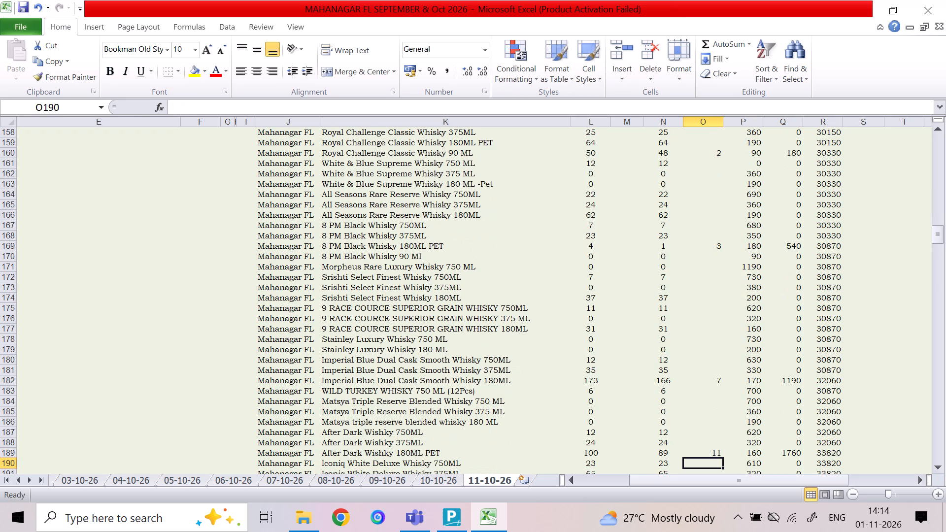
# Enter a SALE quantity of 29 for Iconiq White Deluxe Whisky 180ML in row 192.
pyautogui.press('Down')
pyautogui.press('Down')
pyautogui.press('Down')
pyautogui.press('Up')
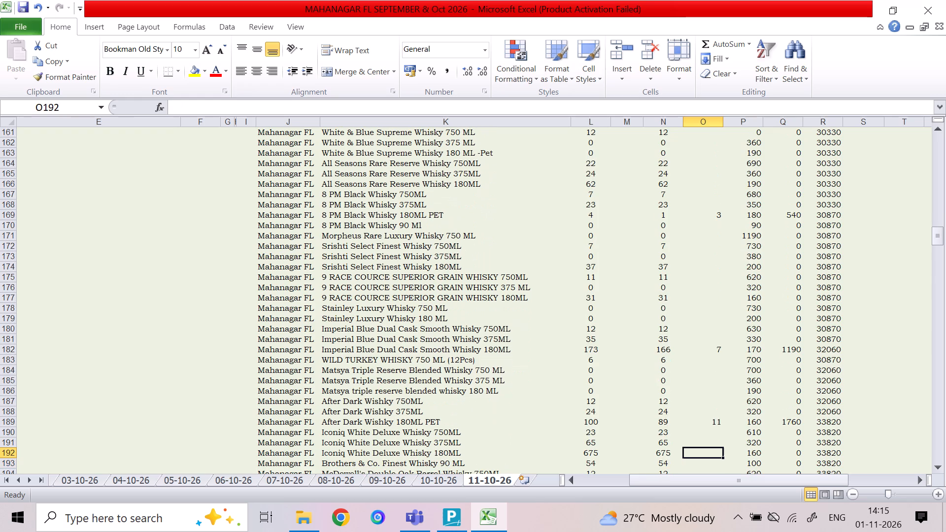
pyautogui.write('28')
pyautogui.press('Down')
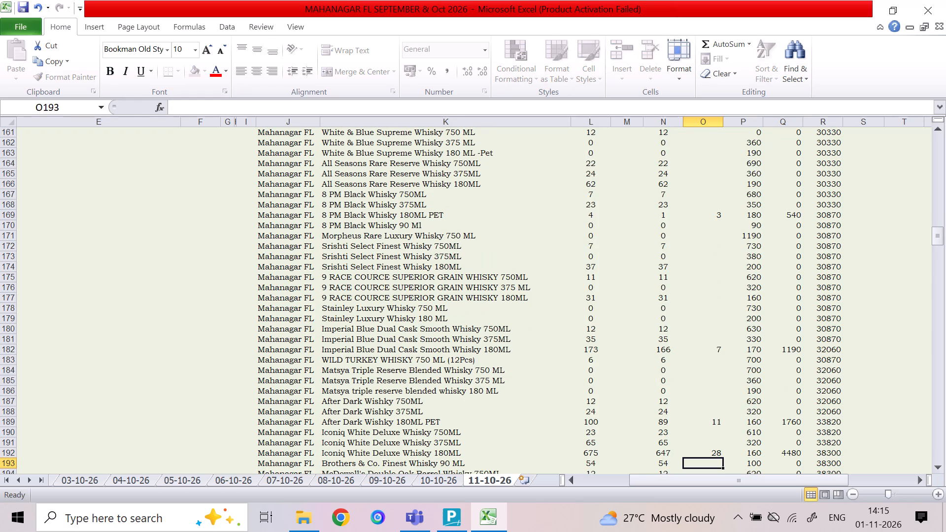
pyautogui.press('Up')
pyautogui.write('29')
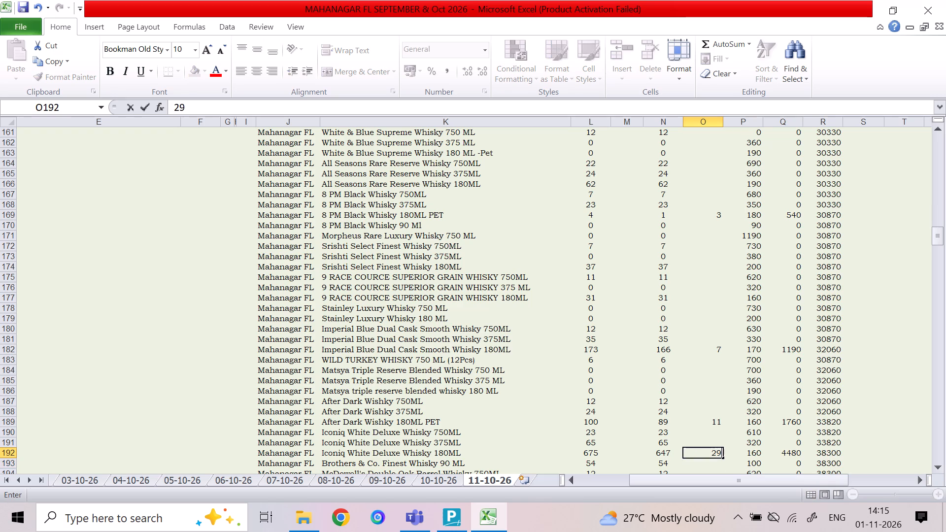
pyautogui.press('Right')
pyautogui.press('Left')
pyautogui.press('Down')
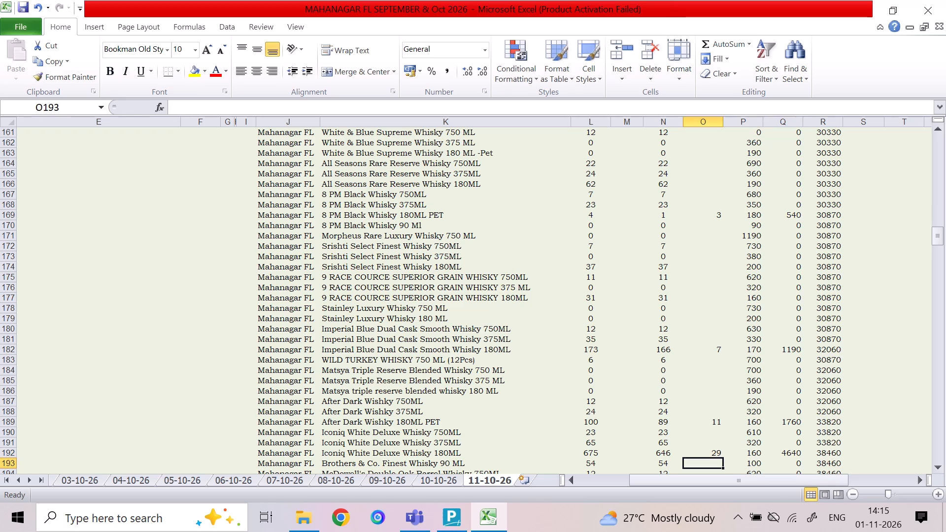
# Enter a SALE quantity of 1 for MCD No.1 Superior Whisky 180ML in row 199.
pyautogui.press('Down')
pyautogui.press('Down')
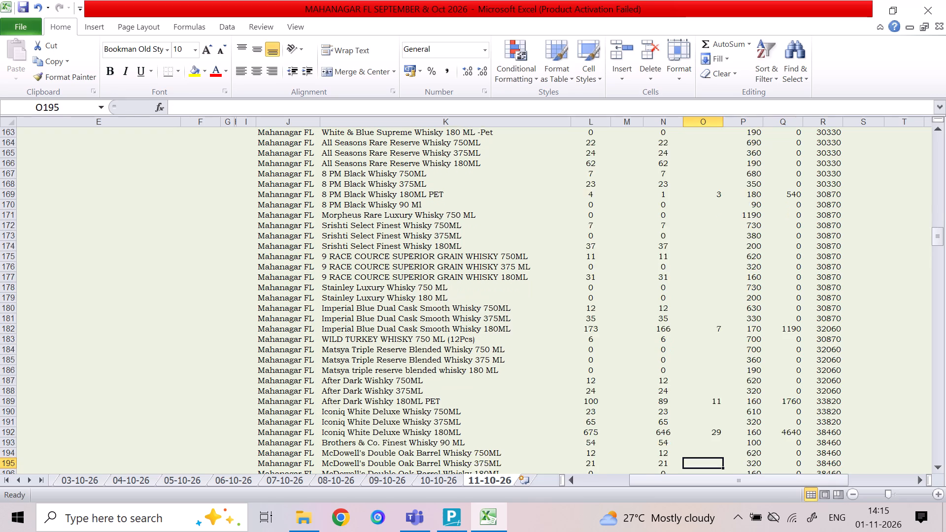
pyautogui.press('Down')
pyautogui.press('Down')
pyautogui.press('Down')
pyautogui.press('Down')
pyautogui.press('1')
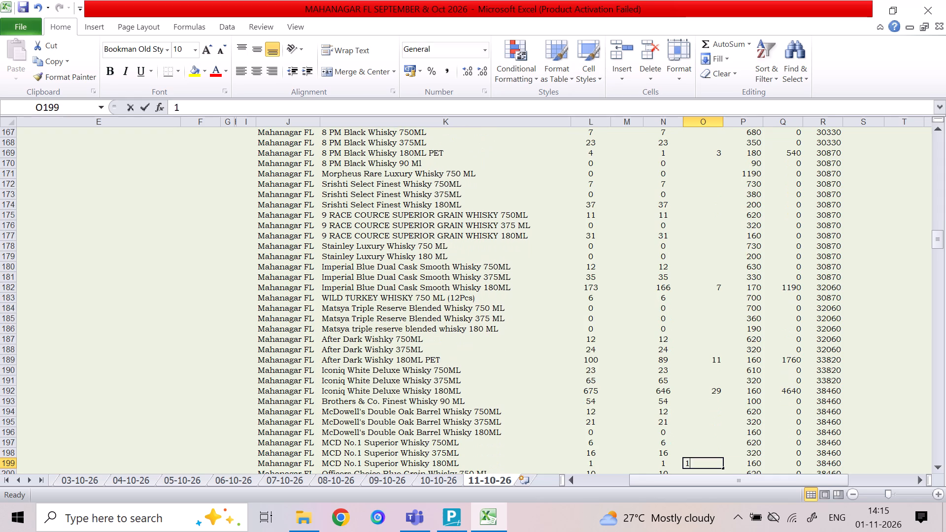
pyautogui.press('Down')
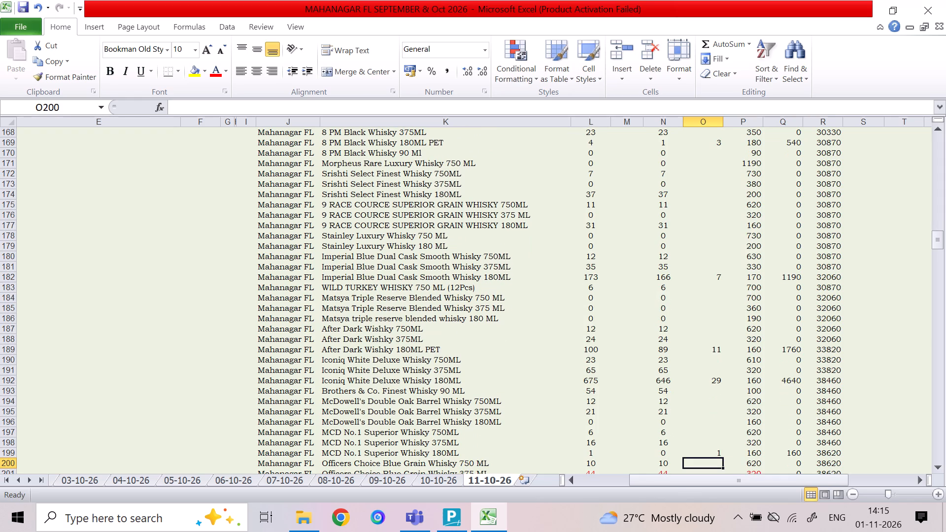
# Enter SALE quantities of 2 for 8 PM Whisky 180ML Tetra (row 212) and 1 for Grants Triple Wood Scotch Whisky 750 ML (row 213).
pyautogui.press('Down')
pyautogui.press('Down')
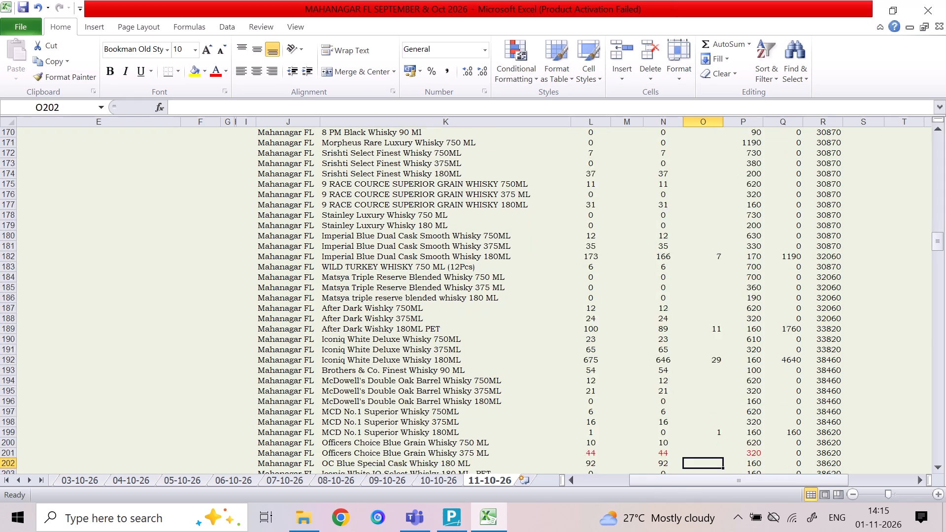
pyautogui.press('Down')
pyautogui.press('Down')
pyautogui.press('Down')
pyautogui.press('Down')
pyautogui.press('Down')
pyautogui.press('Down')
pyautogui.press('Down')
pyautogui.press('Down')
pyautogui.press('Down')
pyautogui.press('Down')
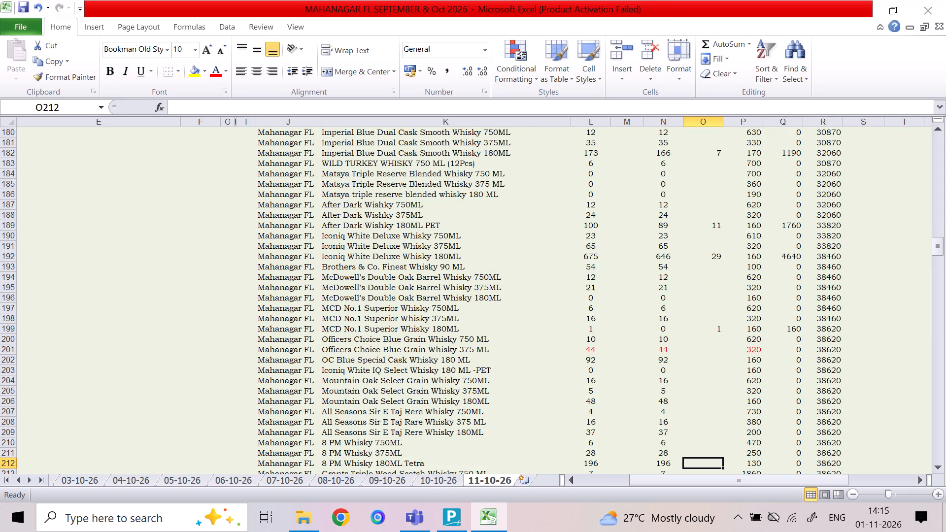
pyautogui.press('2')
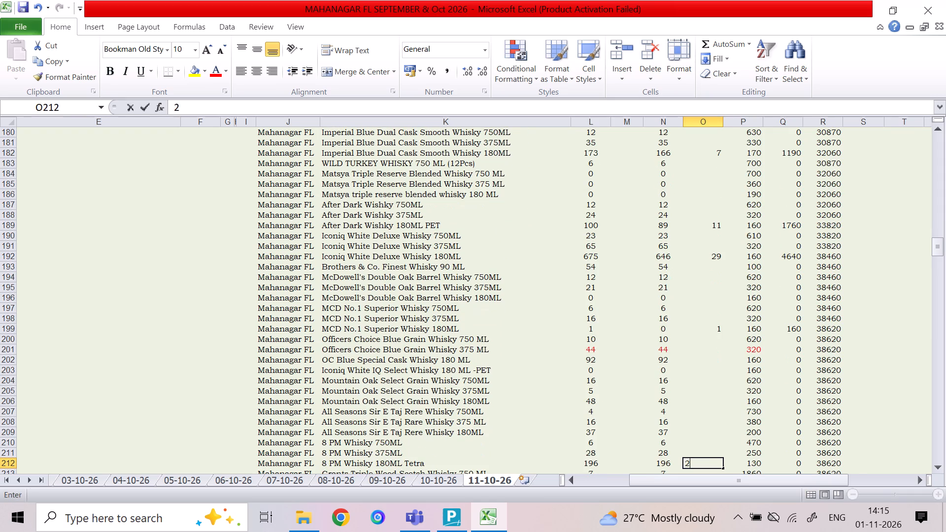
pyautogui.press('Down')
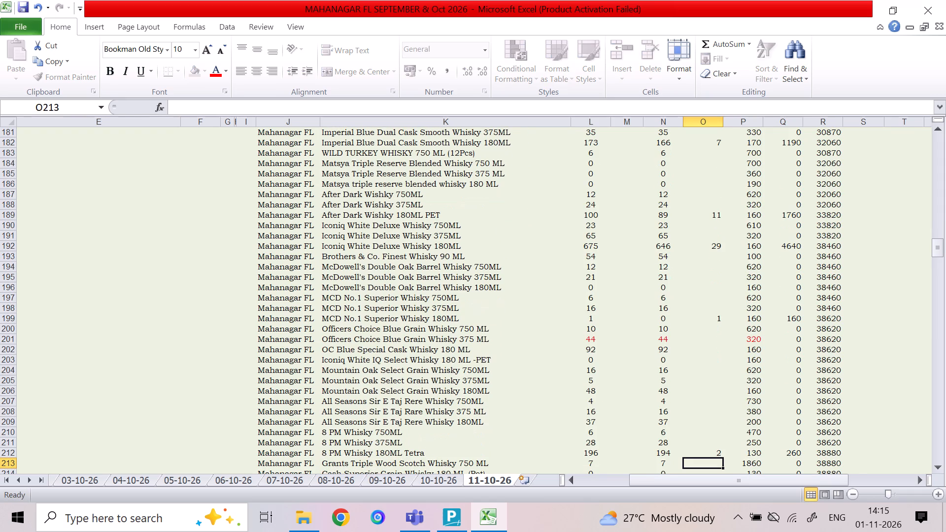
pyautogui.press('1')
pyautogui.press('Down')
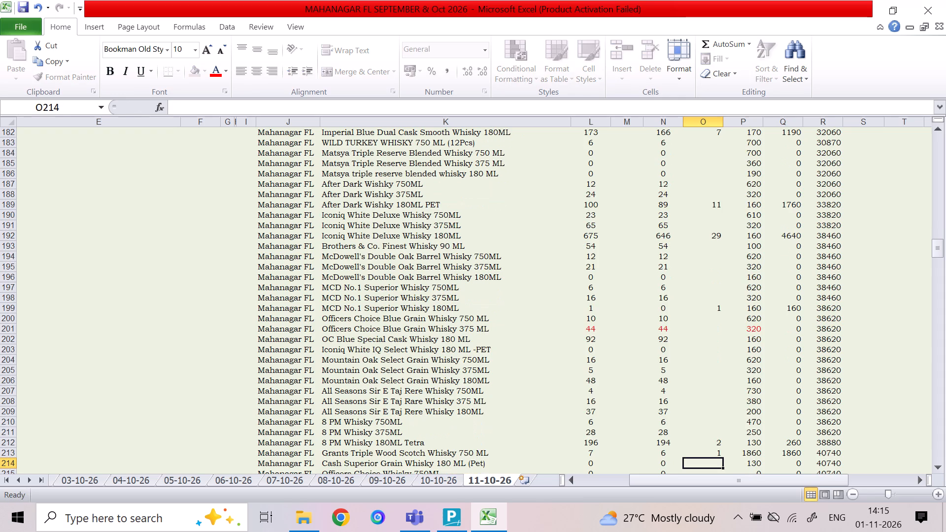
# Enter a SALE quantity of 7 for Officers Choice Whisky 180ML in row 217.
pyautogui.press('Down')
pyautogui.press('Down')
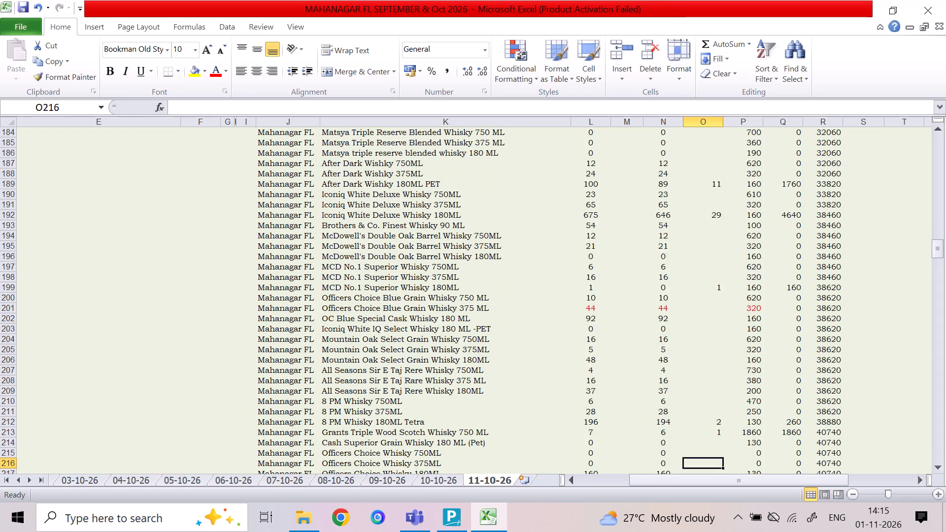
pyautogui.press('Down')
pyautogui.press('Down')
pyautogui.press('Up')
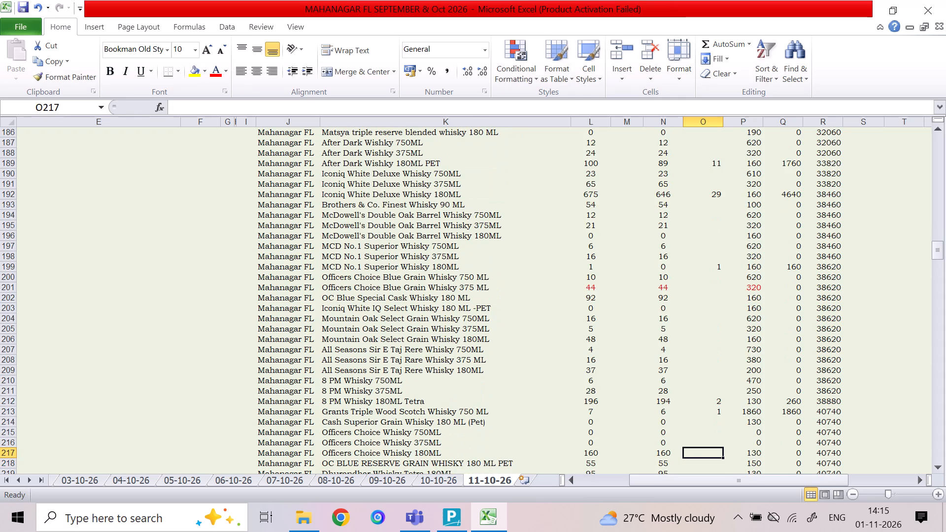
pyautogui.press('7')
pyautogui.press('Down')
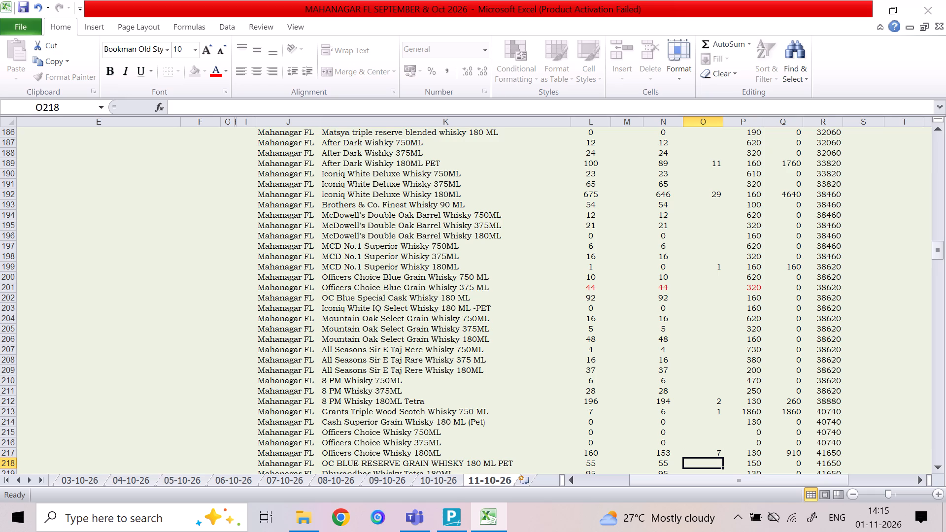
# Enter SALE quantities for Prestige Green Classic Whisky: 1 for 375 ML (row 225) and 1 for 180 ML (row 226).
pyautogui.press('Down')
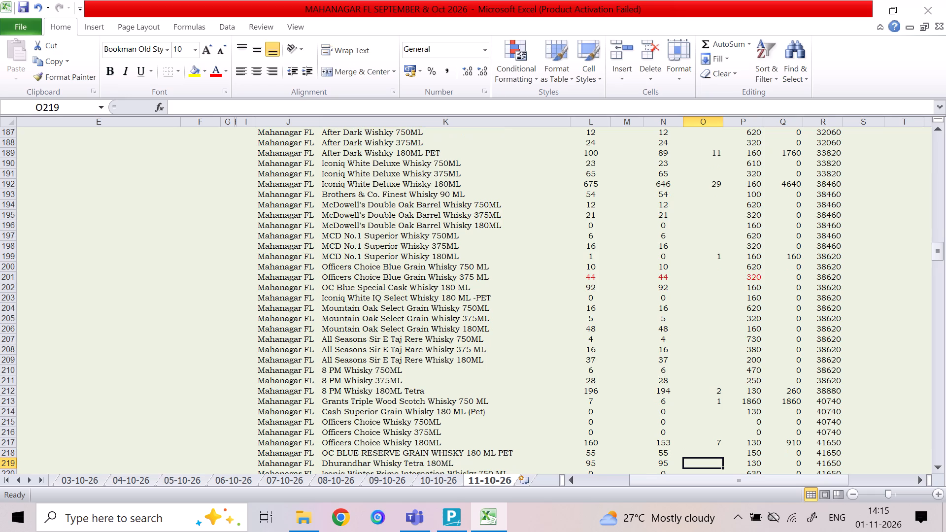
pyautogui.press('Down')
pyautogui.press('Down')
pyautogui.press('Down')
pyautogui.press('Down')
pyautogui.press('Down')
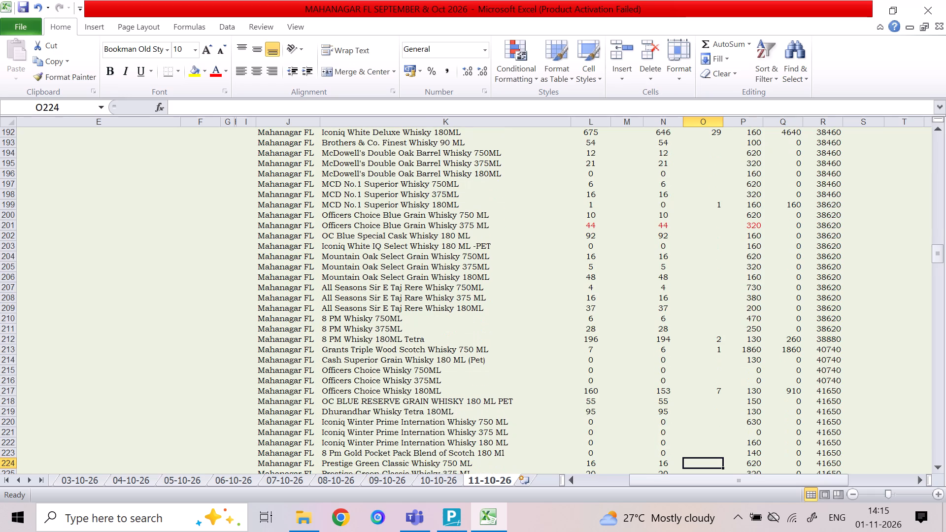
pyautogui.press('Down')
pyautogui.press('1')
pyautogui.press('Down')
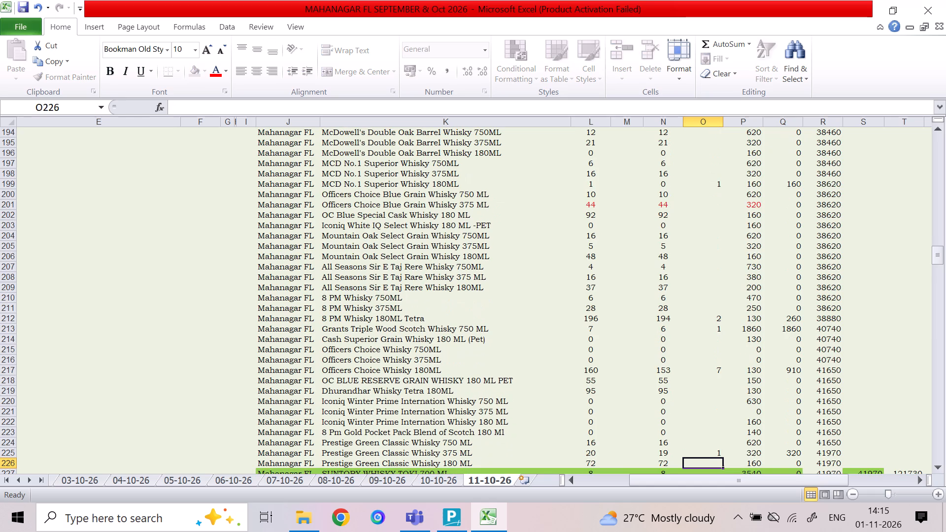
pyautogui.press('1')
pyautogui.press('Down')
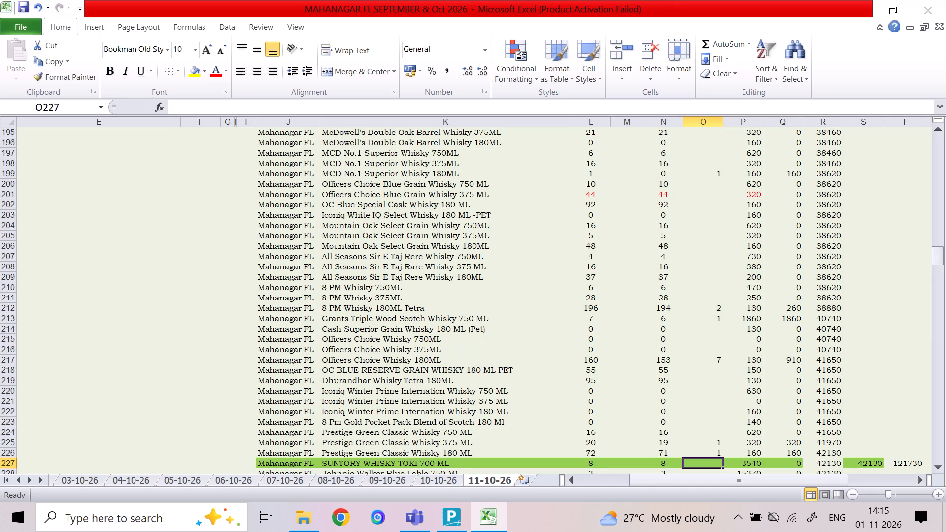
# Continue down the SALE column past Suntory Whisky Toki 700 ML to Rampur Single Malt Whisky 180 ML in row 231.
pyautogui.press('Down')
pyautogui.press('Down')
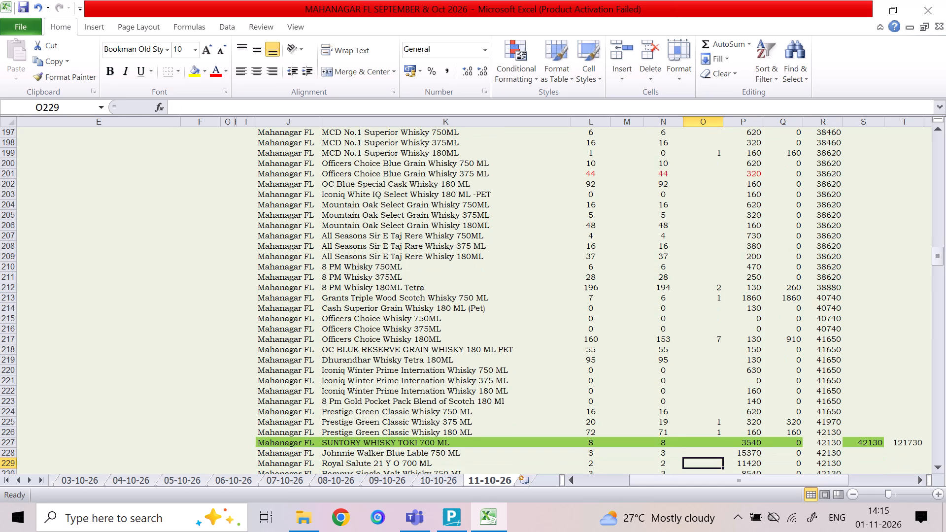
pyautogui.press('Down')
pyautogui.press('Down')
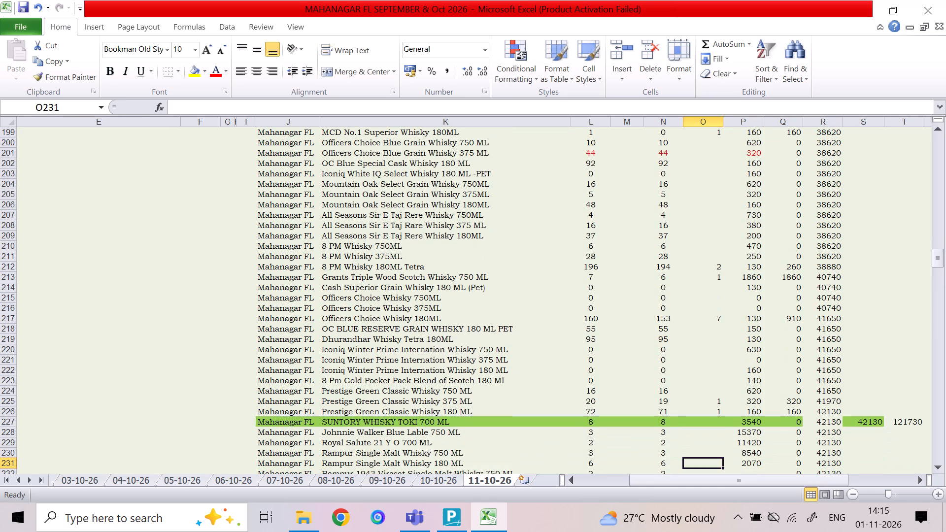
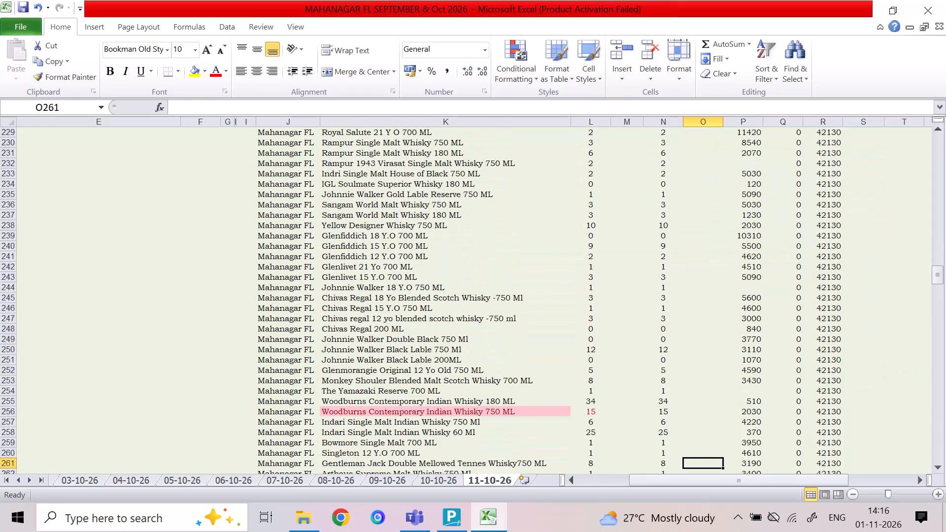
# Enter a SALE quantity of 1 for Jack Daniels Quality 375 ML in row 265.
pyautogui.press('Up')
pyautogui.press('Up')
pyautogui.press('Up')
pyautogui.press('Up')
pyautogui.press('Up')
pyautogui.press('Up')
pyautogui.press('Up')
pyautogui.press('Up')
pyautogui.press('Up')
pyautogui.press('Up')
pyautogui.press('Up')
pyautogui.press('Up')
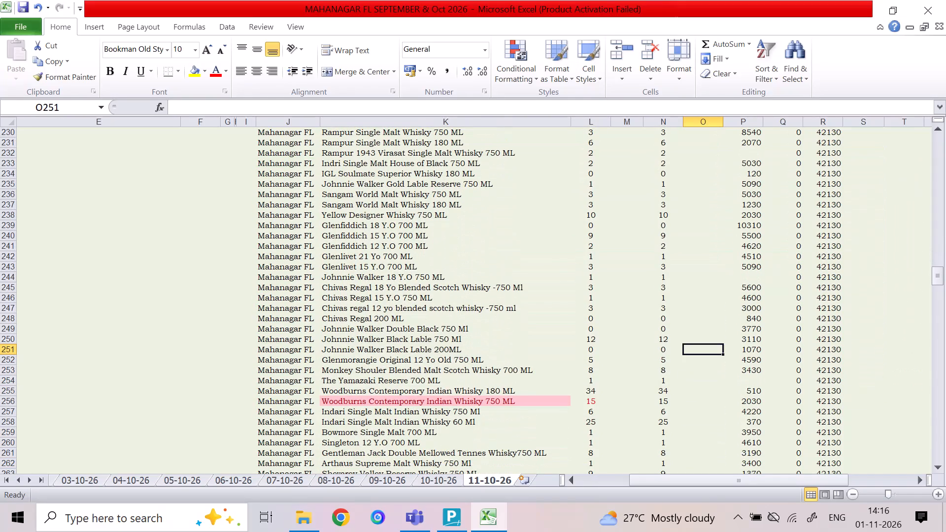
pyautogui.press('Down')
pyautogui.press('Down')
pyautogui.press('Down')
pyautogui.press('Down')
pyautogui.press('Down')
pyautogui.press('Down')
pyautogui.press('Down')
pyautogui.press('Down')
pyautogui.press('Down')
pyautogui.press('Down')
pyautogui.press('Down')
pyautogui.press('Down')
pyautogui.press('Down')
pyautogui.press('Down')
pyautogui.press('Down')
pyautogui.press('Down')
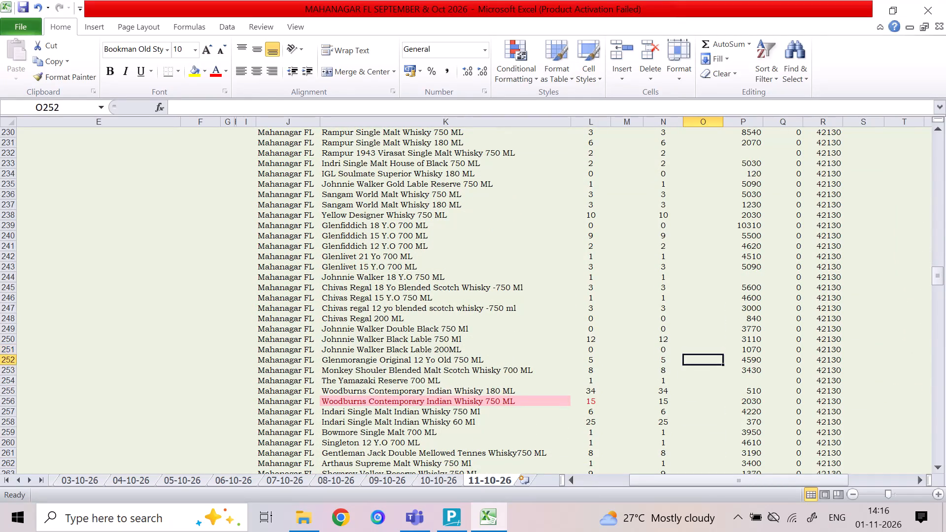
pyautogui.press('Down')
pyautogui.press('Up')
pyautogui.press('Up')
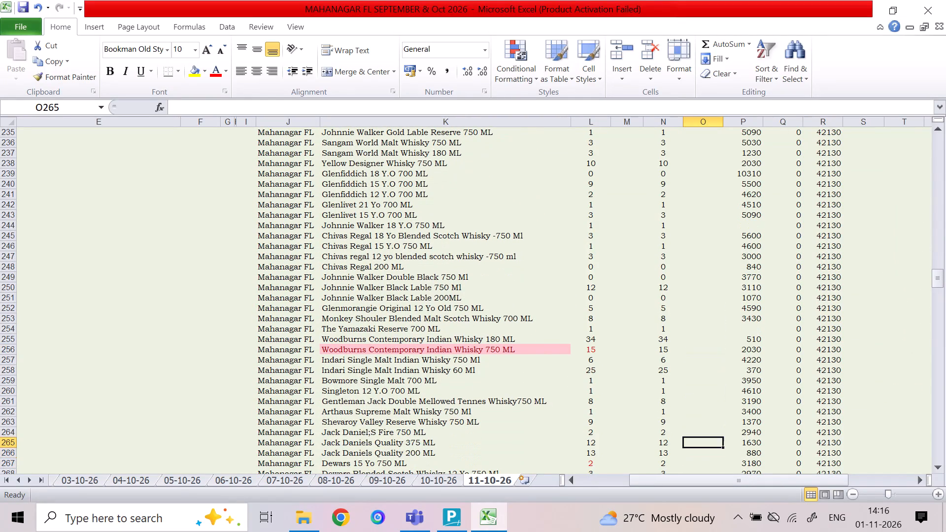
pyautogui.press('Down')
pyautogui.press('Up')
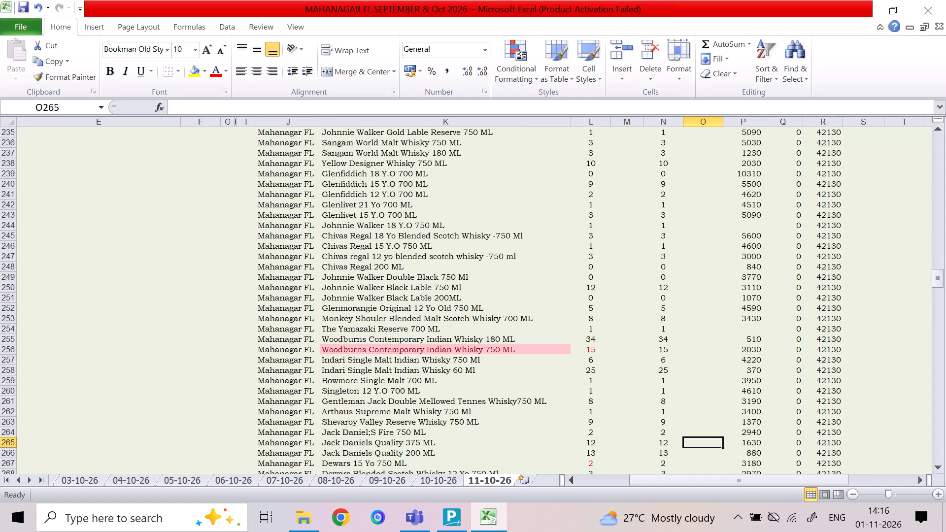
pyautogui.press('1')
pyautogui.press('Down')
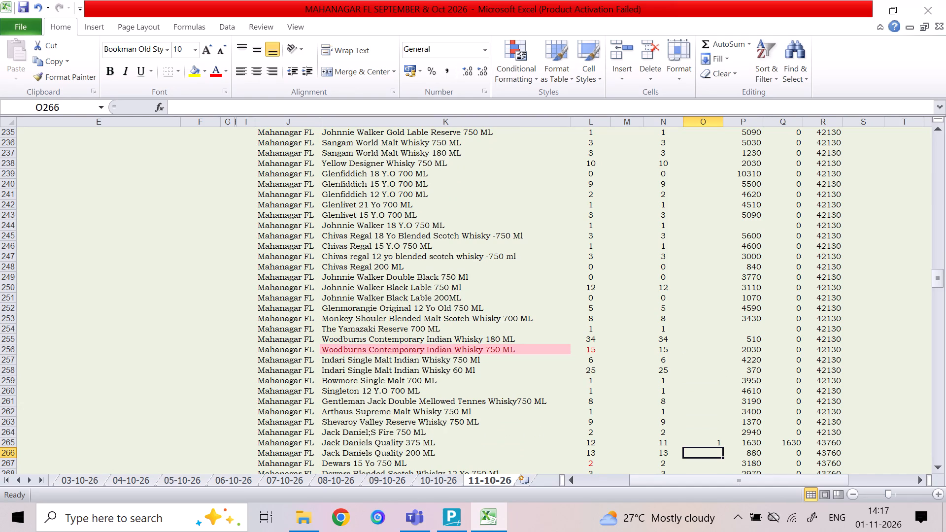
# Enter a SALE quantity of 1 for Dewars 15 Yo 750 ML in row 267.
pyautogui.press('Down')
pyautogui.press('Down')
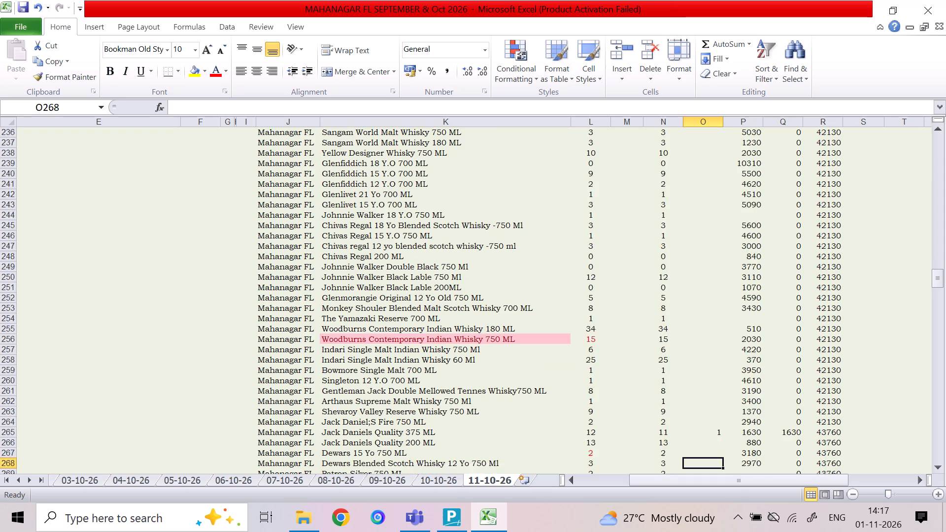
pyautogui.press('Down')
pyautogui.press('Down')
pyautogui.press('Down')
pyautogui.press('Down')
pyautogui.press('Down')
pyautogui.press('Down')
pyautogui.press('Down')
pyautogui.press('Down')
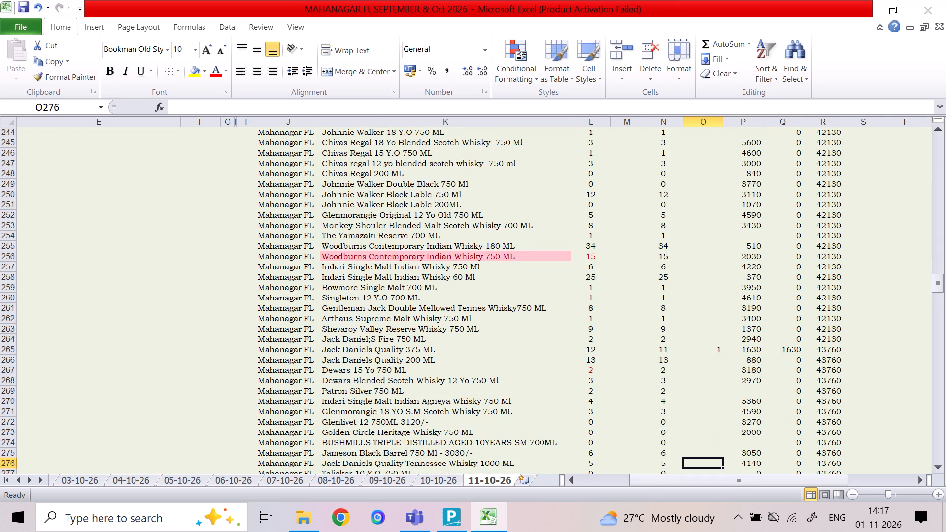
pyautogui.press('Up')
pyautogui.press('Up')
pyautogui.press('Up')
pyautogui.press('Up')
pyautogui.press('Up')
pyautogui.press('Up')
pyautogui.press('Up')
pyautogui.press('Up')
pyautogui.press('Up')
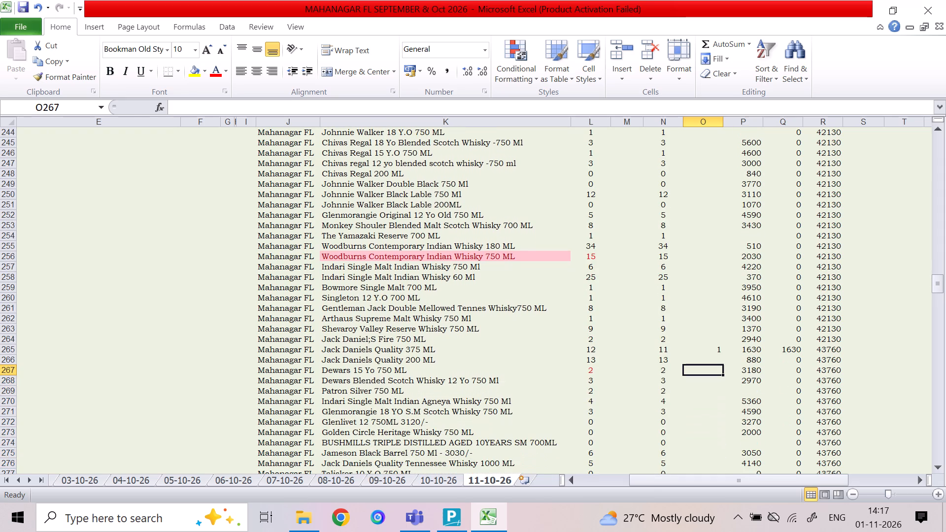
pyautogui.press('1')
pyautogui.press('Down')
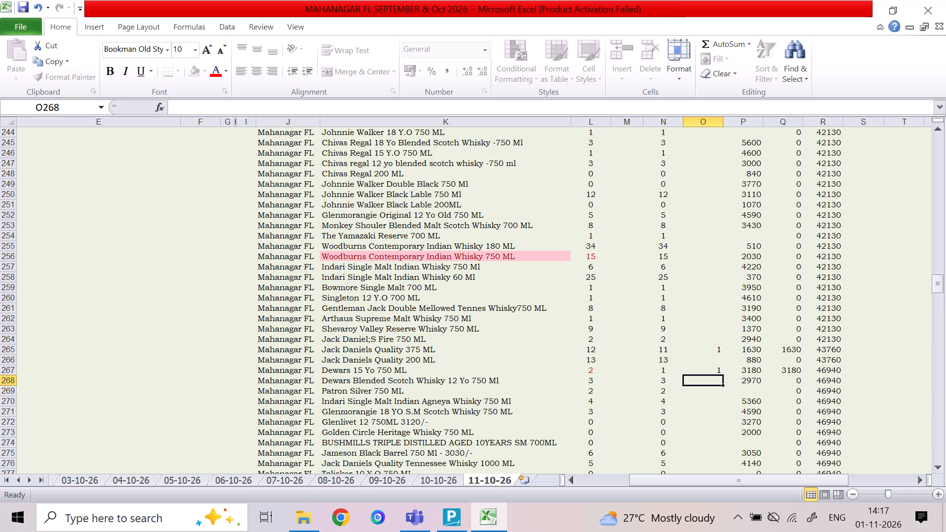
# Enter a SALE quantity of 1 for Johnnie Walker Red Lable 750 Ml in row 281.
pyautogui.press('Down')
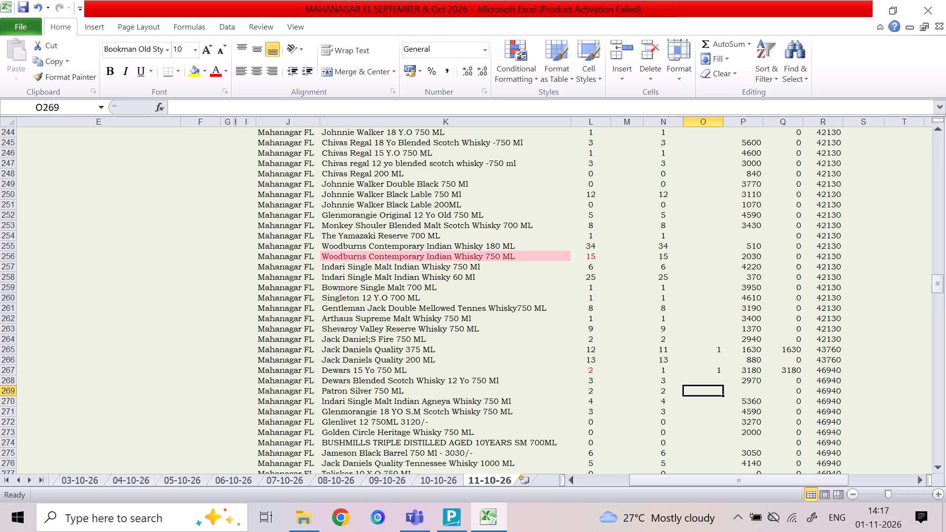
pyautogui.press('Down')
pyautogui.press('Down')
pyautogui.press('Down')
pyautogui.press('Down')
pyautogui.press('Down')
pyautogui.press('Down')
pyautogui.press('Down')
pyautogui.press('Down')
pyautogui.press('Down')
pyautogui.press('Down')
pyautogui.press('Down')
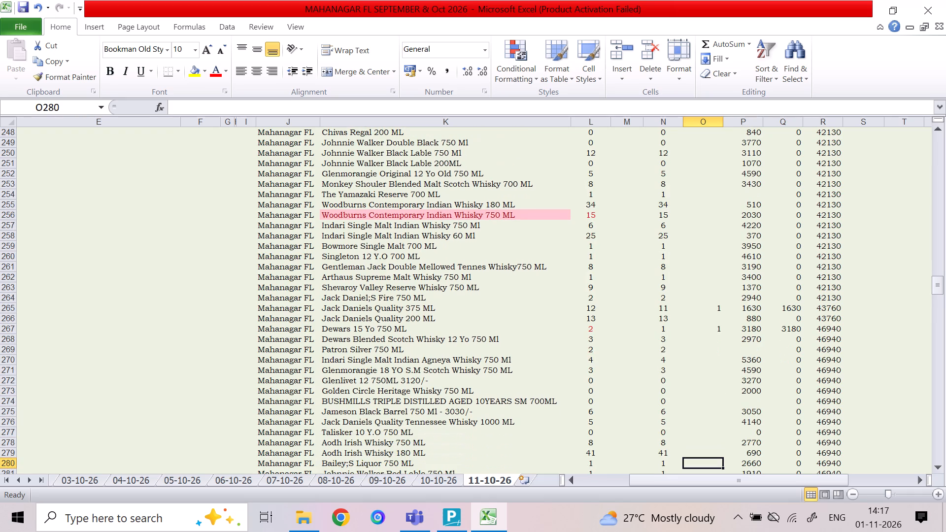
pyautogui.press('Down')
pyautogui.press('Down')
pyautogui.press('Down')
pyautogui.press('Down')
pyautogui.press('Down')
pyautogui.press('Down')
pyautogui.press('Up')
pyautogui.press('Up')
pyautogui.press('Up')
pyautogui.press('Up')
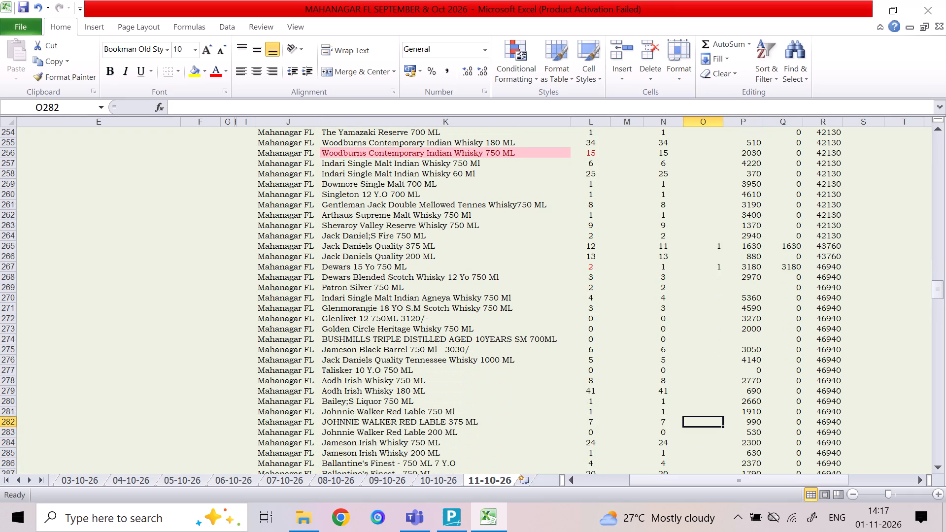
pyautogui.press('Up')
pyautogui.press('1')
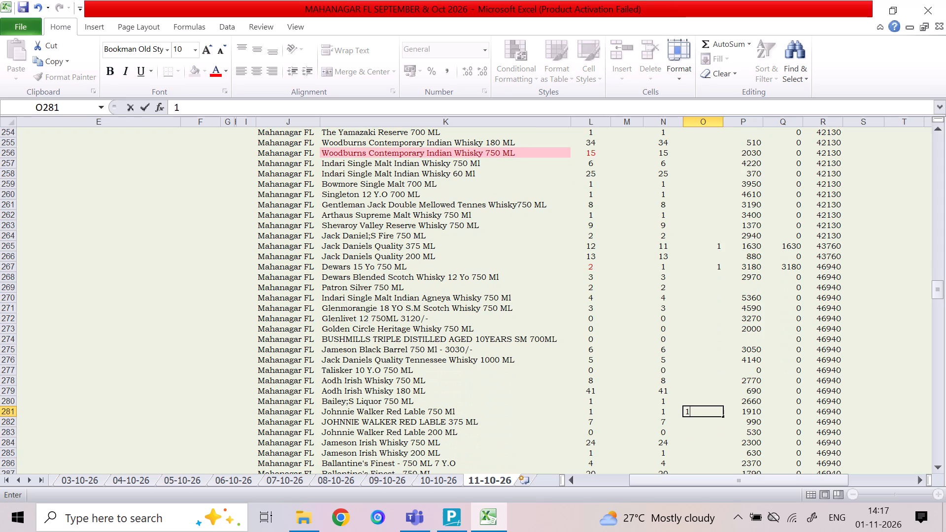
pyautogui.press('Down')
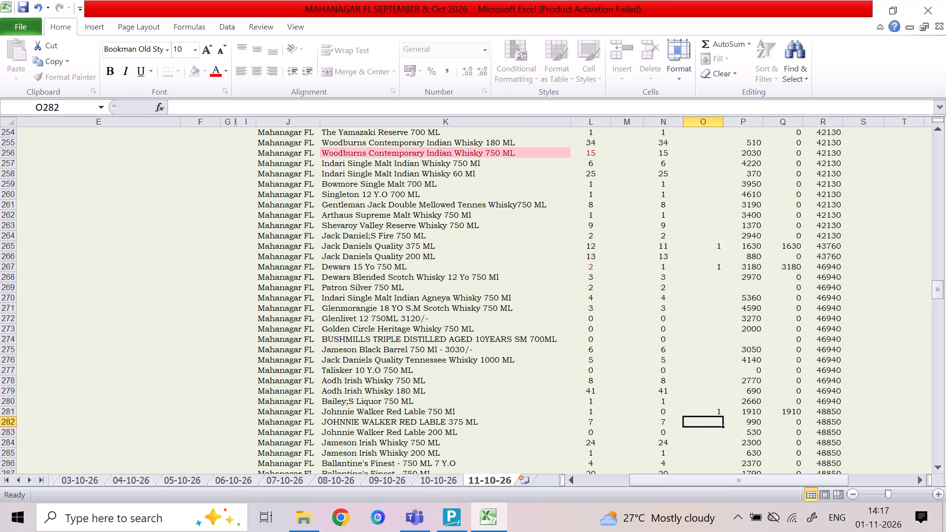
# Enter SALE quantities for BOHO Deluxe Blended Whisky: 1 for 750 ml (row 302) and 1 for 180 ml (row 304).
pyautogui.press('Down')
pyautogui.press('Down')
pyautogui.press('Down')
pyautogui.press('Down')
pyautogui.press('Down')
pyautogui.press('Down')
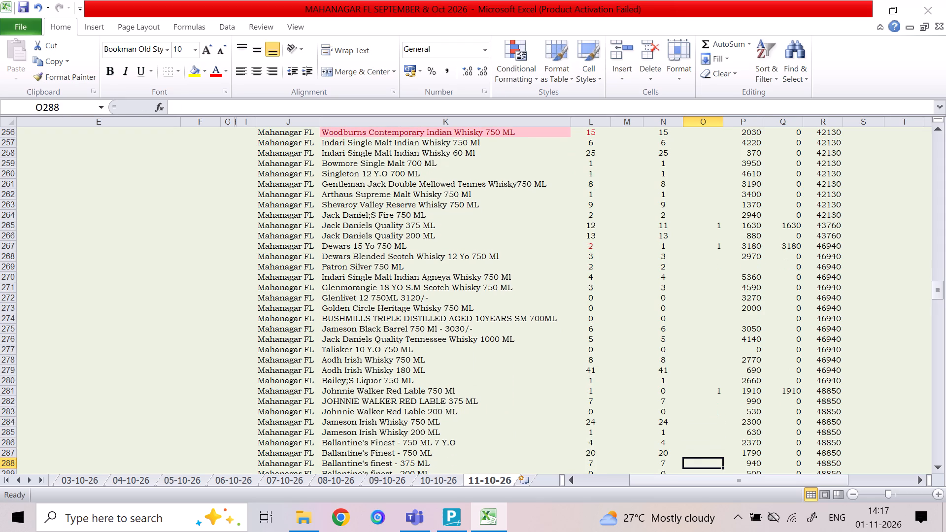
pyautogui.press('Down')
pyautogui.press('Down')
pyautogui.press('Down')
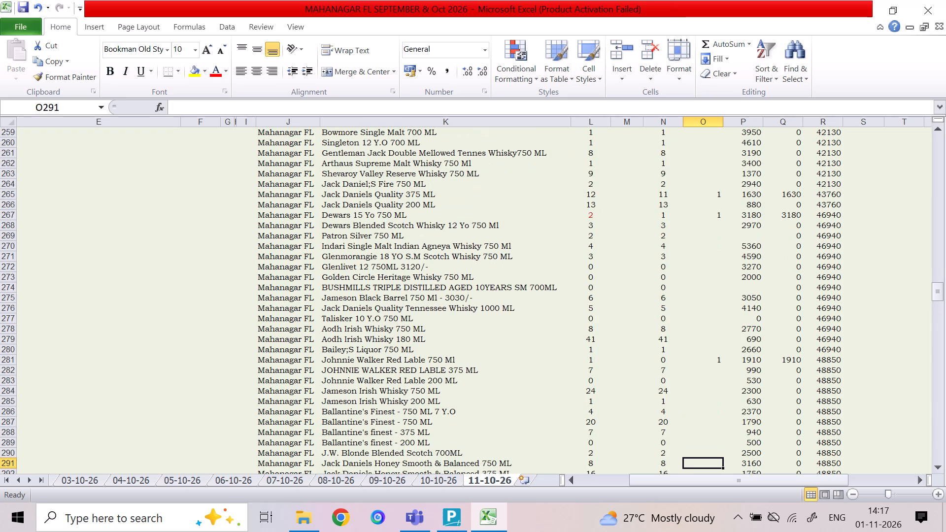
pyautogui.press('Down')
pyautogui.press('Down')
pyautogui.press('Down')
pyautogui.press('Down')
pyautogui.press('Up')
pyautogui.press('Up')
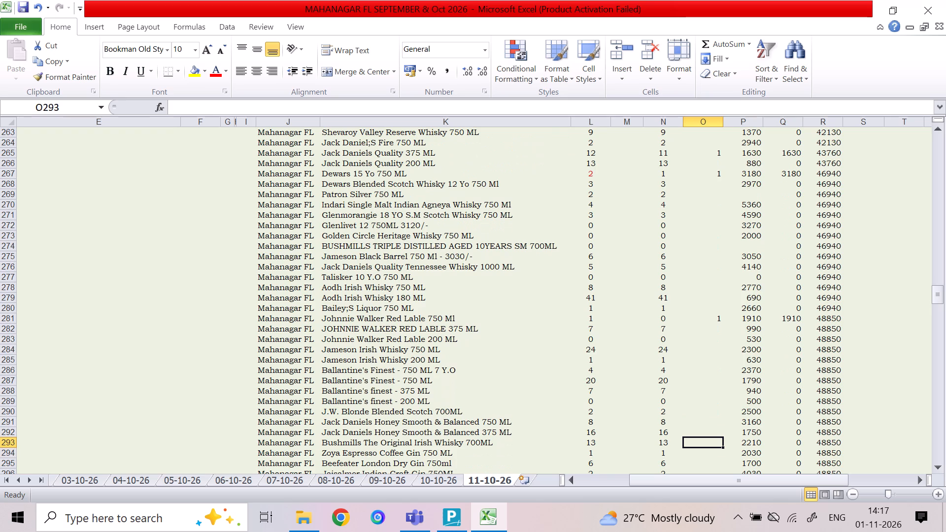
pyautogui.press('Down')
pyautogui.press('Down')
pyautogui.press('Down')
pyautogui.press('Down')
pyautogui.press('Down')
pyautogui.press('Down')
pyautogui.press('Down')
pyautogui.press('Down')
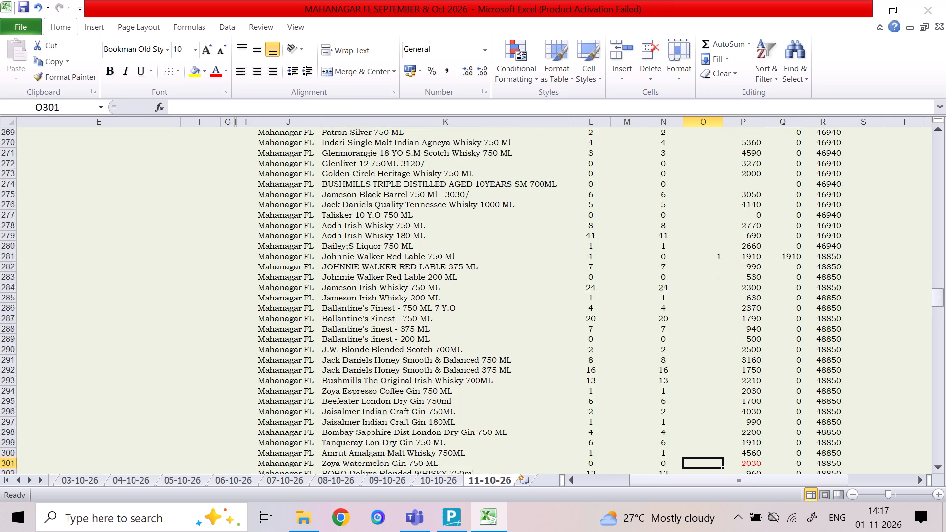
pyautogui.press('Down')
pyautogui.press('Down')
pyautogui.press('Down')
pyautogui.press('Up')
pyautogui.press('Up')
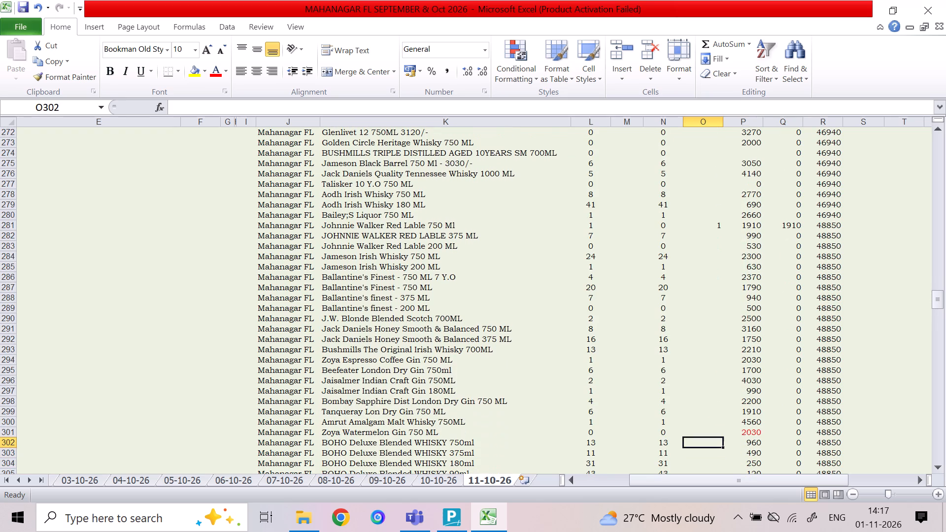
pyautogui.press('1')
pyautogui.press('Down')
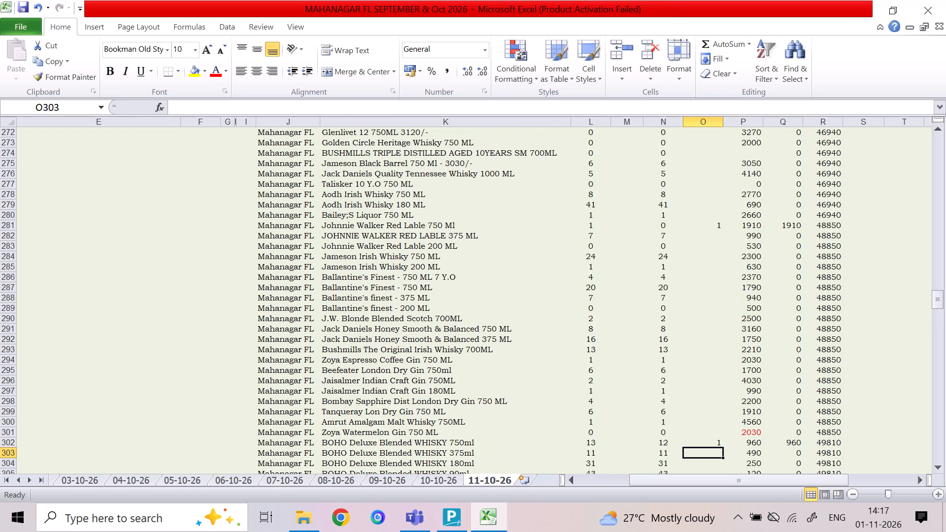
pyautogui.press('Down')
pyautogui.press('1')
pyautogui.press('Down')
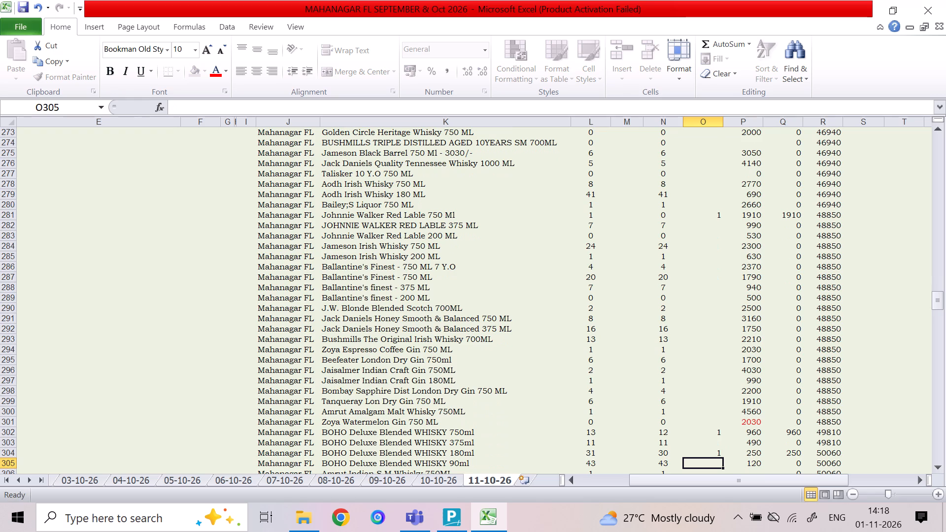
# Continue down the SALE column past the BOHO whiskies to Jagermeister Liqueur Orange 700 ML in row 327.
pyautogui.press('Down')
pyautogui.press('Down')
pyautogui.press('Down')
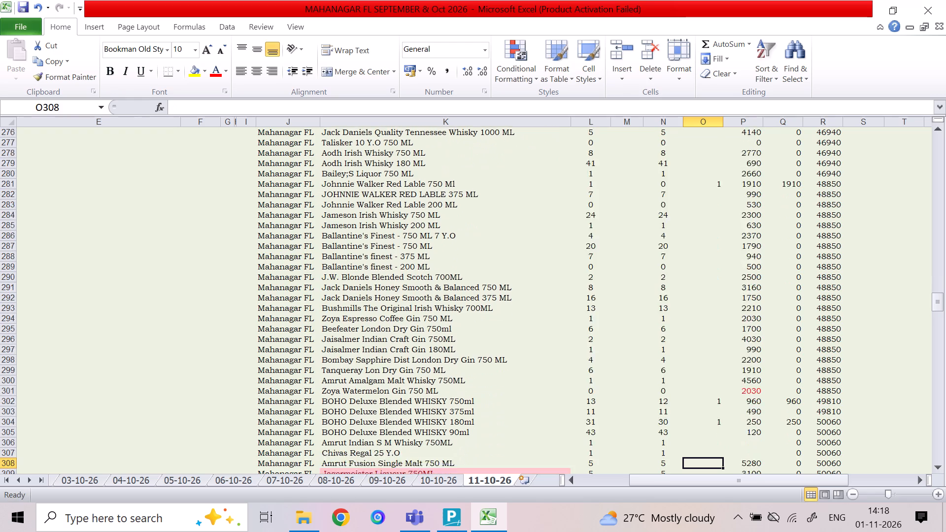
pyautogui.press('Down')
pyautogui.press('Down')
pyautogui.press('Down')
pyautogui.press('Down')
pyautogui.press('Down')
pyautogui.press('Down')
pyautogui.press('Down')
pyautogui.press('Down')
pyautogui.press('Down')
pyautogui.press('Down')
pyautogui.press('Down')
pyautogui.press('Down')
pyautogui.press('Down')
pyautogui.press('Down')
pyautogui.press('Down')
pyautogui.press('Down')
pyautogui.press('Down')
pyautogui.press('Down')
pyautogui.press('Down')
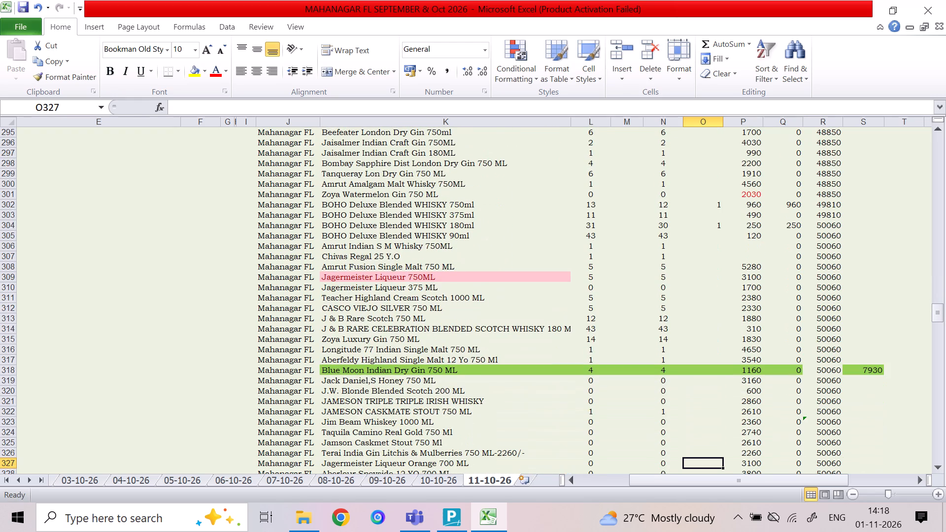
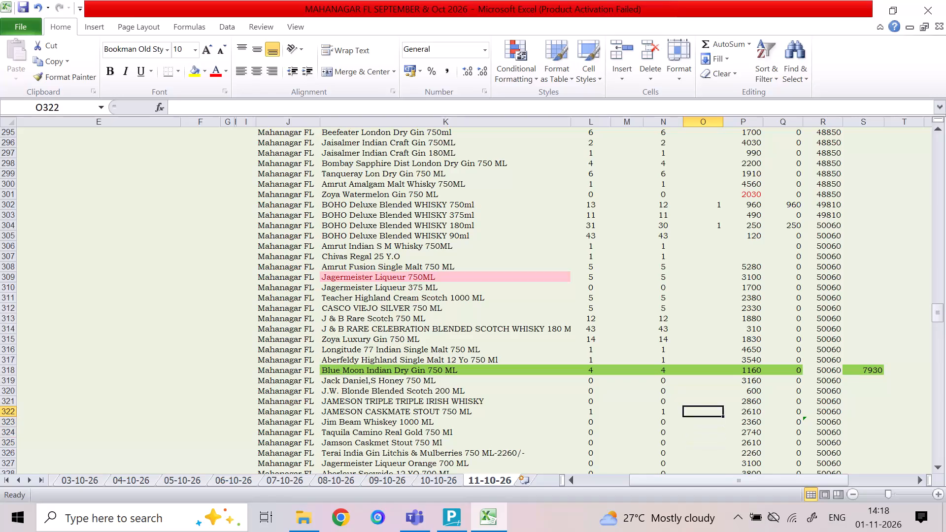
# Enter a SALE quantity of 1 for BACARDI SUPER CLASSIC GUAVA RUM 180 ML in row 340.
pyautogui.press('Up')
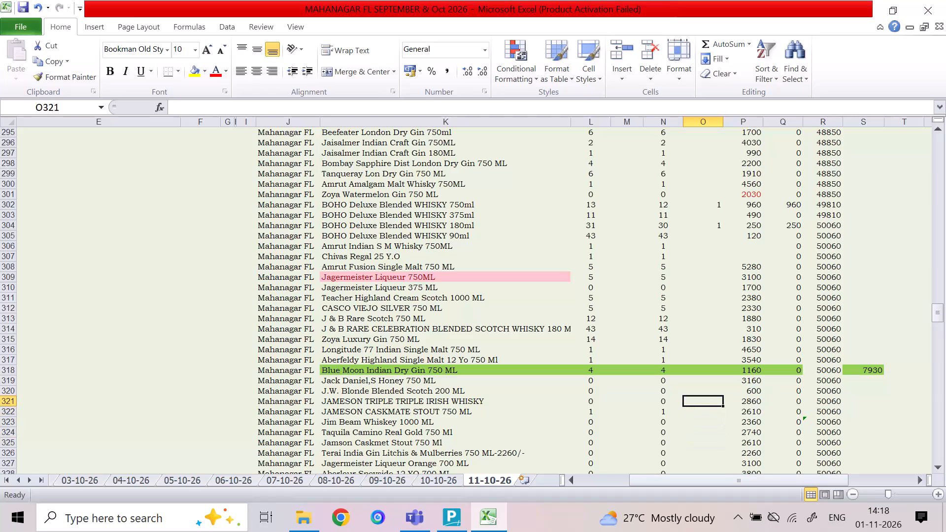
pyautogui.press('Down')
pyautogui.press('Down')
pyautogui.press('Down')
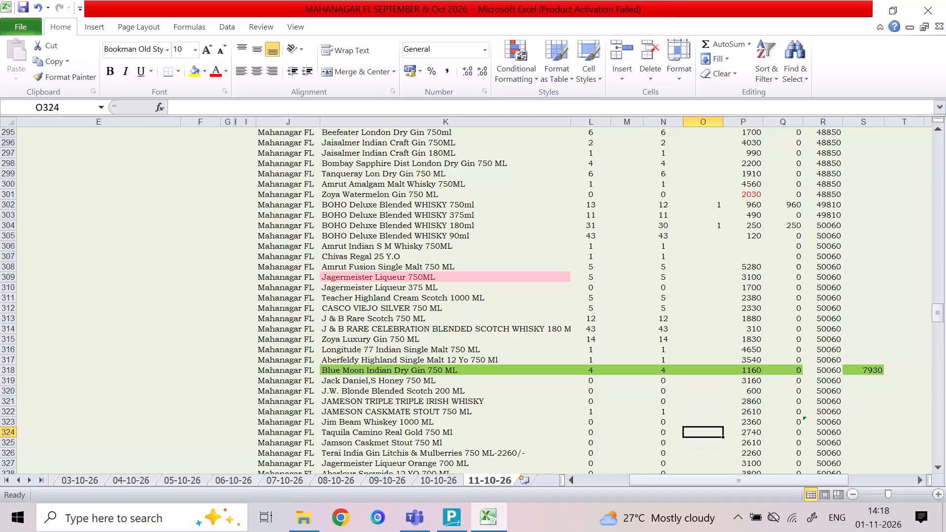
pyautogui.press('Down')
pyautogui.press('Down')
pyautogui.press('Down')
pyautogui.press('Down')
pyautogui.press('Down')
pyautogui.press('Down')
pyautogui.press('Down')
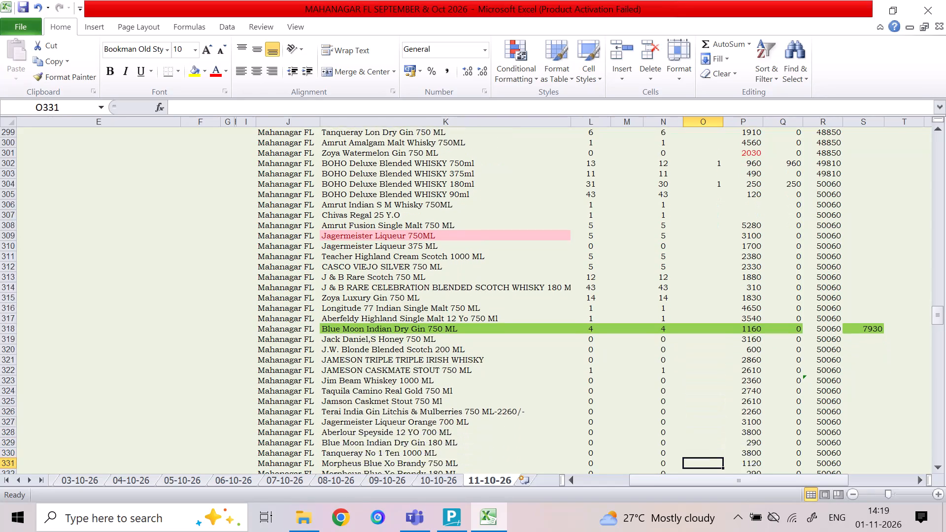
pyautogui.press('Down')
pyautogui.press('Down')
pyautogui.press('Down')
pyautogui.press('Down')
pyautogui.press('Down')
pyautogui.press('Down')
pyautogui.press('Down')
pyautogui.press('Down')
pyautogui.press('Down')
pyautogui.press('Down')
pyautogui.press('Up')
pyautogui.press('Up')
pyautogui.press('Down')
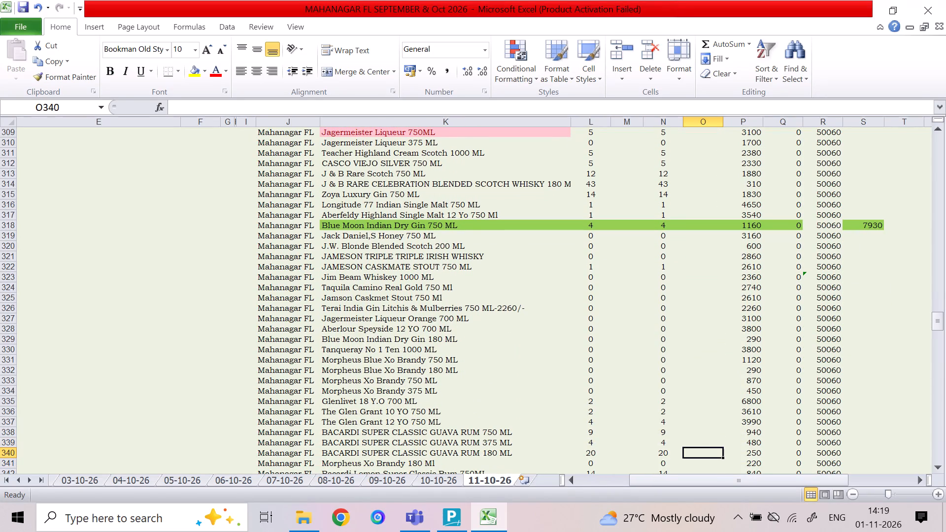
pyautogui.press('1')
pyautogui.press('Down')
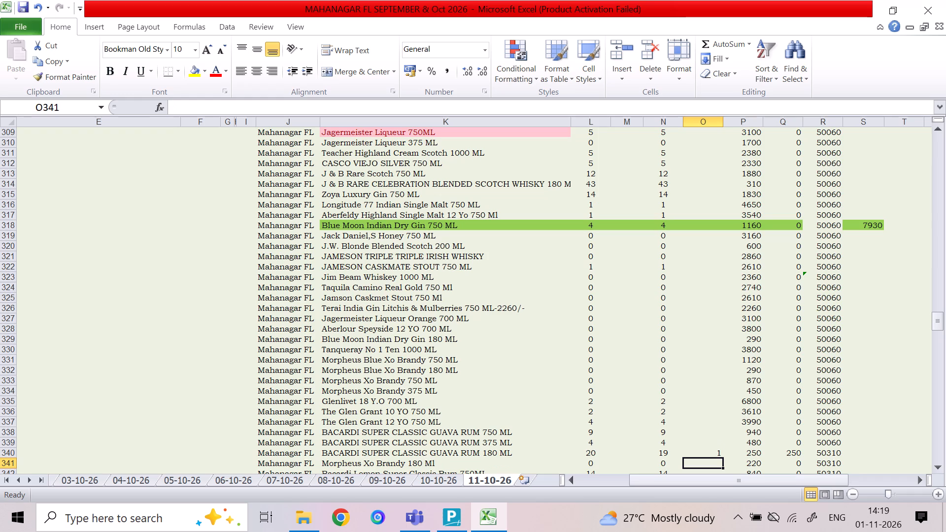
# Enter a SALE quantity of 3 for Bacardi Lemon Super Classic Rum 180ML in row 344.
pyautogui.press('Down')
pyautogui.press('Down')
pyautogui.press('Down')
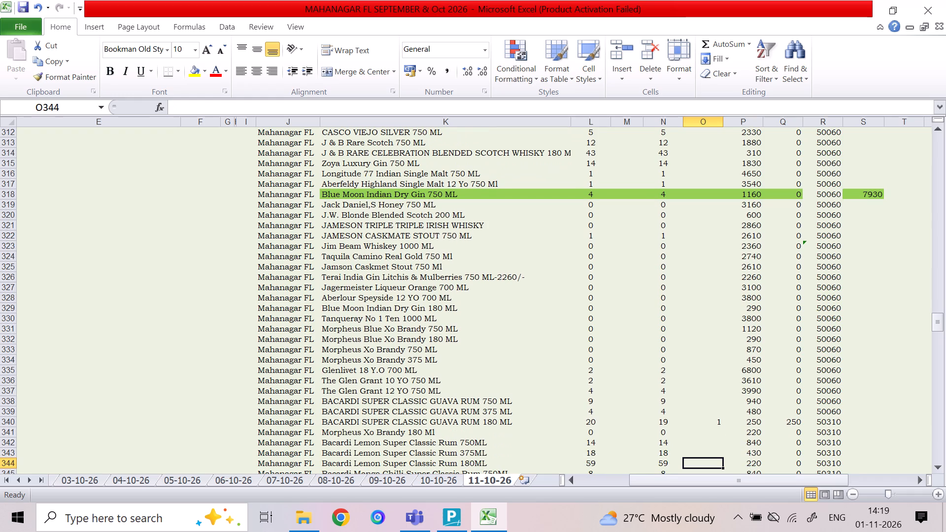
pyautogui.press('3')
pyautogui.press('Down')
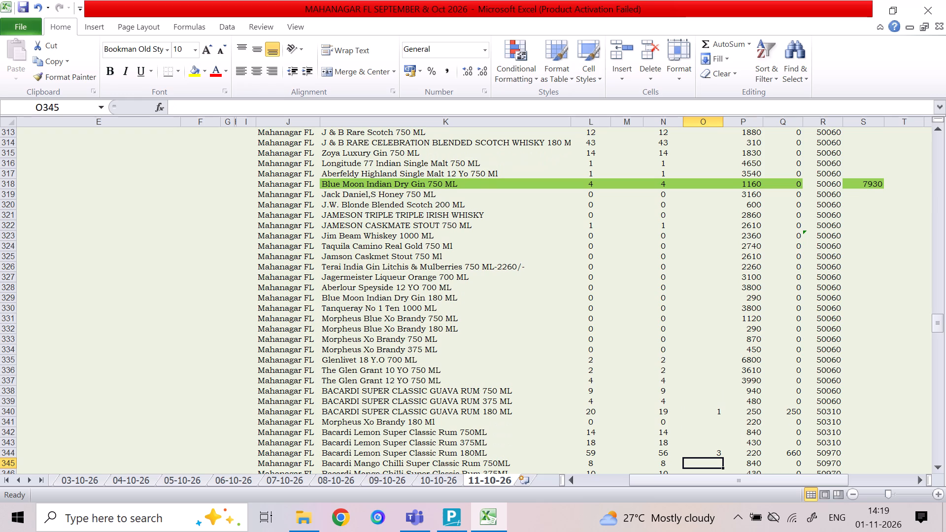
# Enter SALE quantities for Bacardi Mango Chilli Super Classic Rum: 1 for 375ML (row 346) and 2 for 180ML (row 347).
pyautogui.press('Down')
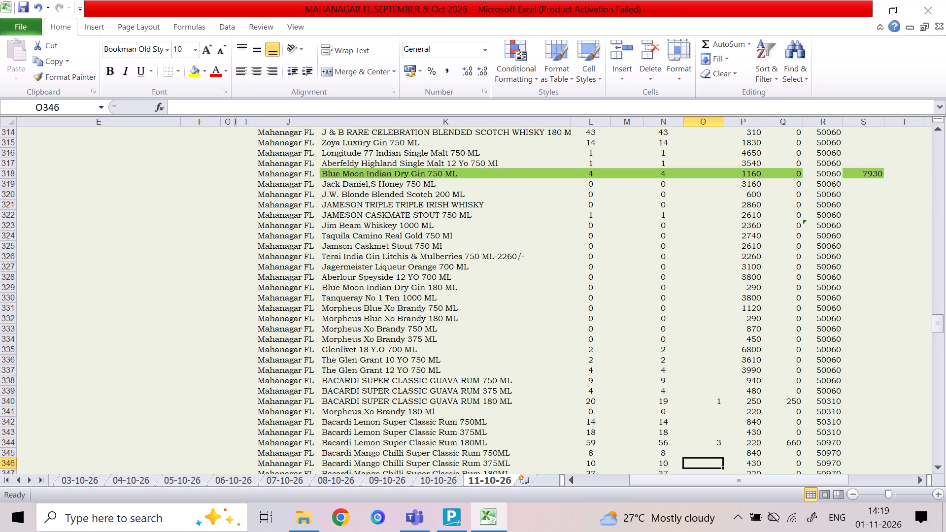
pyautogui.press('1')
pyautogui.press('Down')
pyautogui.press('2')
pyautogui.press('Down')
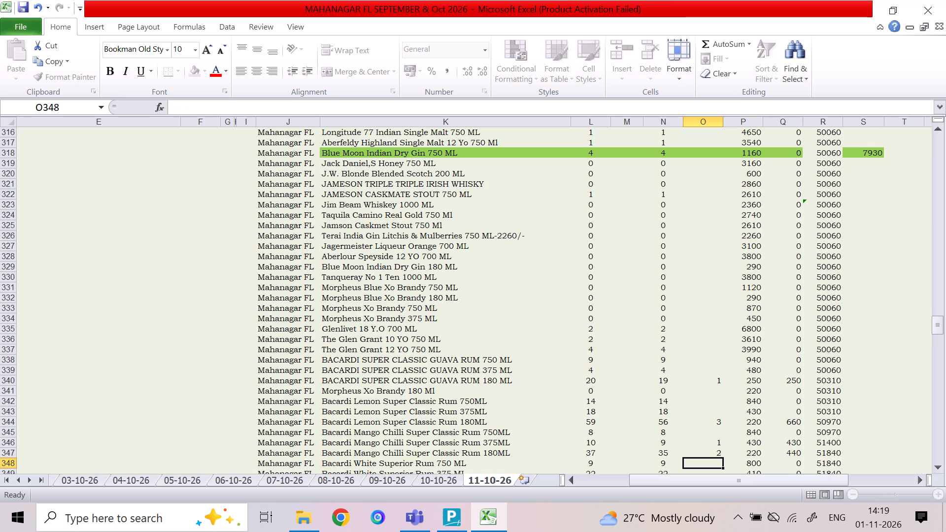
# Look through the items from Bacardi White Superior Rum down past the Old Monk rums to row 372 for the next sold product.
pyautogui.press('Down')
pyautogui.press('Down')
pyautogui.press('Down')
pyautogui.press('Down')
pyautogui.press('Down')
pyautogui.press('Down')
pyautogui.press('Down')
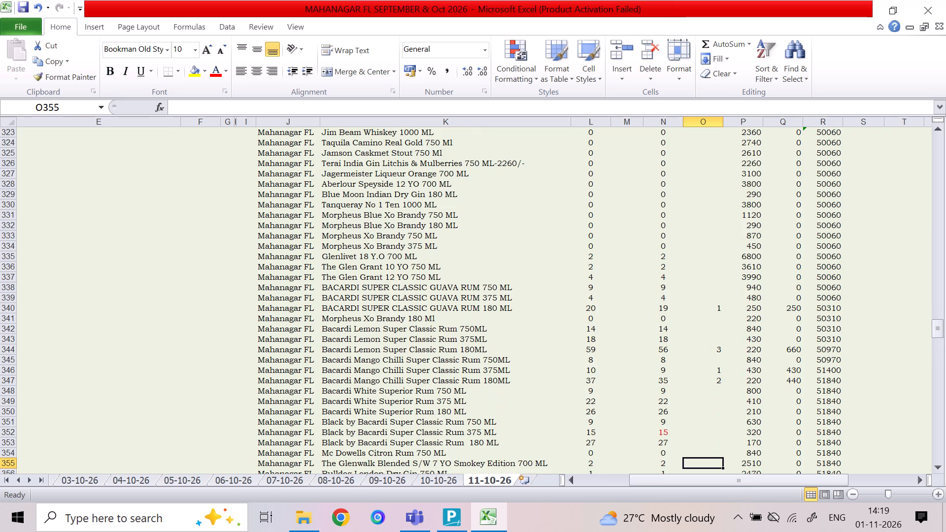
pyautogui.press('Down')
pyautogui.press('Down')
pyautogui.press('Down')
pyautogui.press('Down')
pyautogui.press('Down')
pyautogui.press('Down')
pyautogui.press('Down')
pyautogui.press('Down')
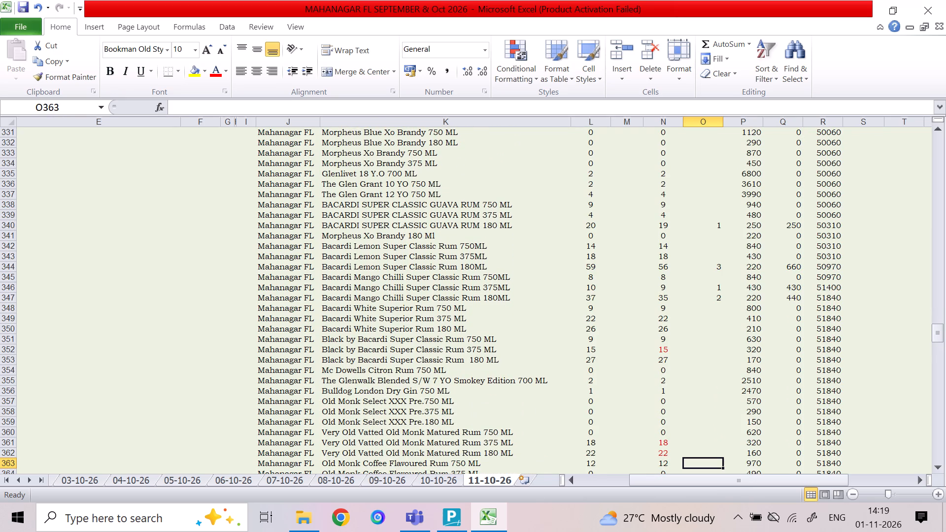
pyautogui.press('Down')
pyautogui.press('Down')
pyautogui.press('Down')
pyautogui.press('Down')
pyautogui.press('Down')
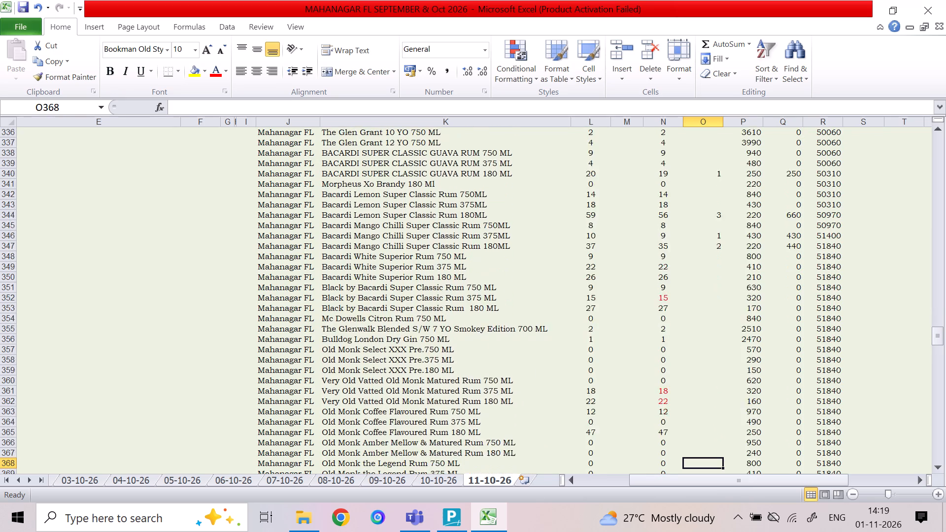
pyautogui.press('Down')
pyautogui.press('Down')
pyautogui.press('Down')
pyautogui.press('Down')
# Go back to the Very Old Vatted Old Monk Matured Rum rows and enter a SALE quantity of 3 for 180 ML in row 362.
pyautogui.press('Up')
pyautogui.press('Up')
pyautogui.press('Up')
pyautogui.press('Up')
pyautogui.press('Up')
pyautogui.press('Up')
pyautogui.press('Up')
pyautogui.press('Up')
pyautogui.press('Up')
pyautogui.press('Up')
pyautogui.press('Up')
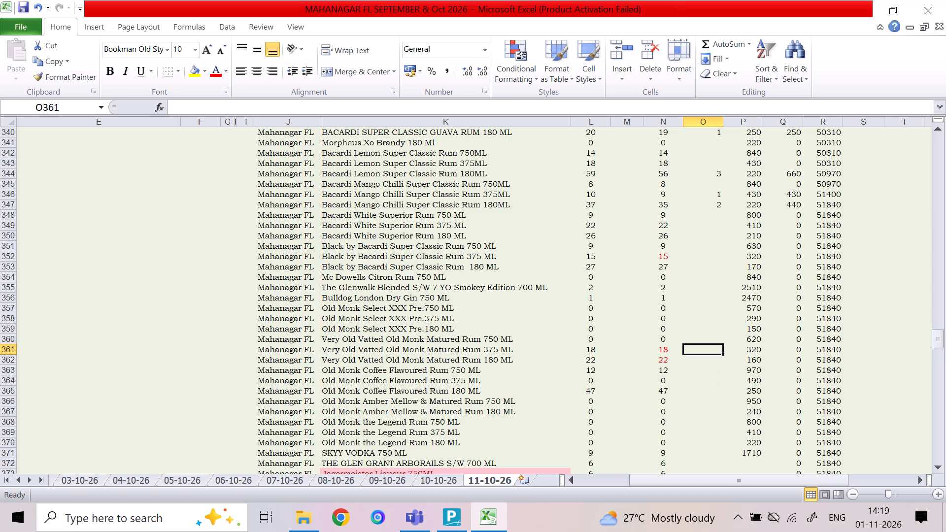
pyautogui.press('Left')
pyautogui.press('Left')
pyautogui.press('Left')
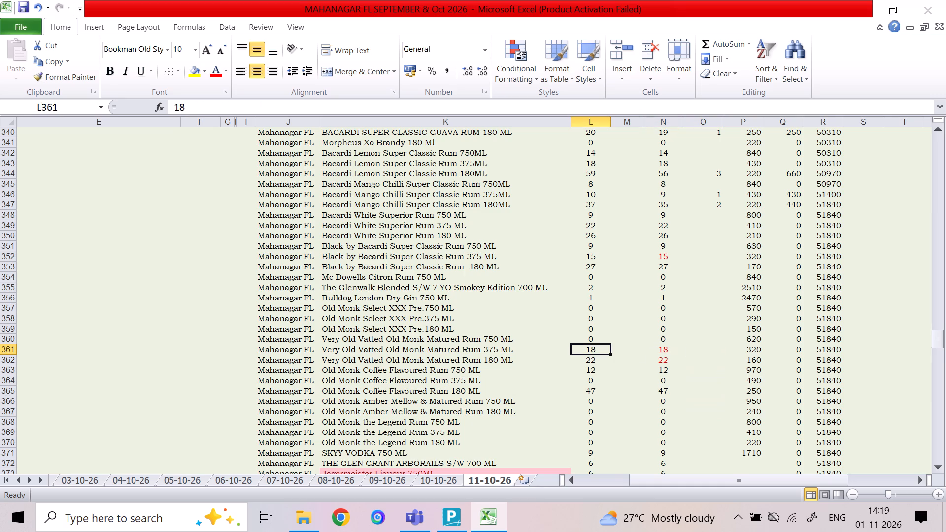
pyautogui.press('Left')
pyautogui.press('Up')
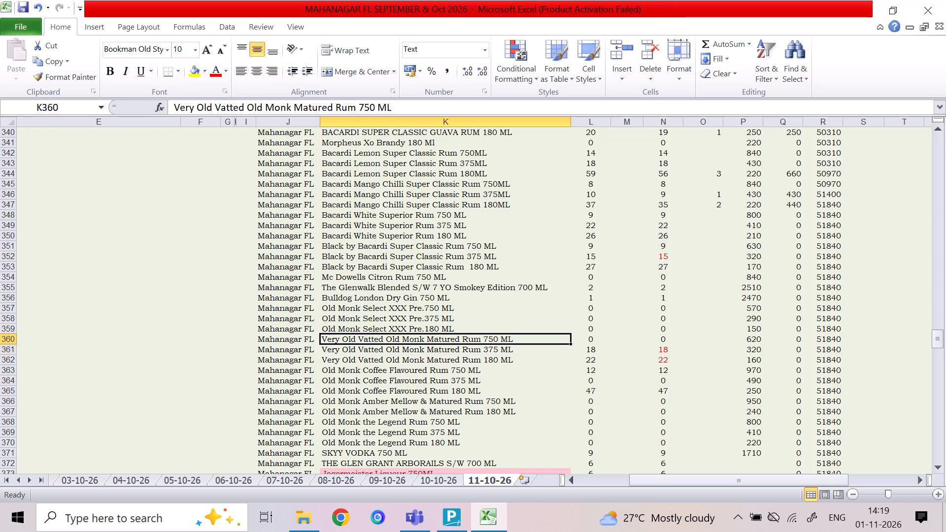
pyautogui.press('Right')
pyautogui.press('Left')
pyautogui.press('Down')
pyautogui.press('Right')
pyautogui.press('Left')
pyautogui.press('Right')
pyautogui.press('Down')
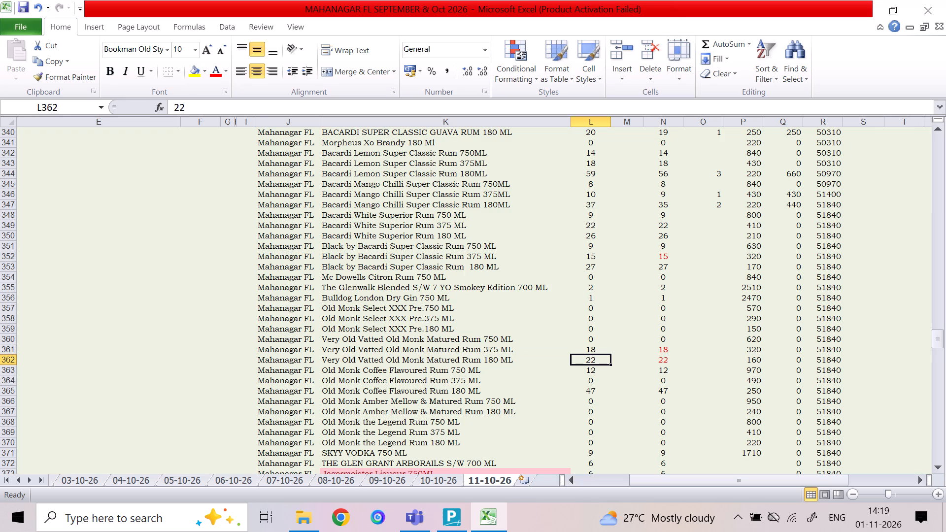
pyautogui.press('Left')
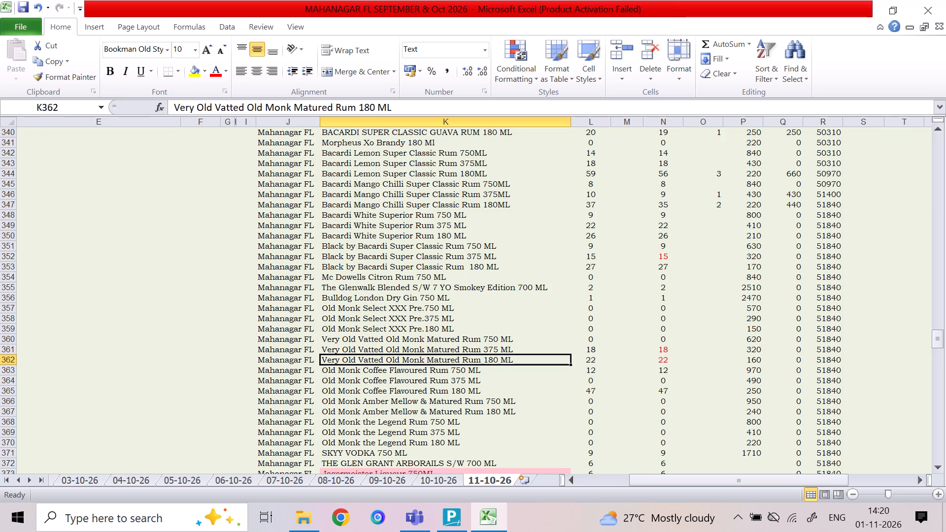
pyautogui.press('Up')
pyautogui.press('Right')
pyautogui.press('Right')
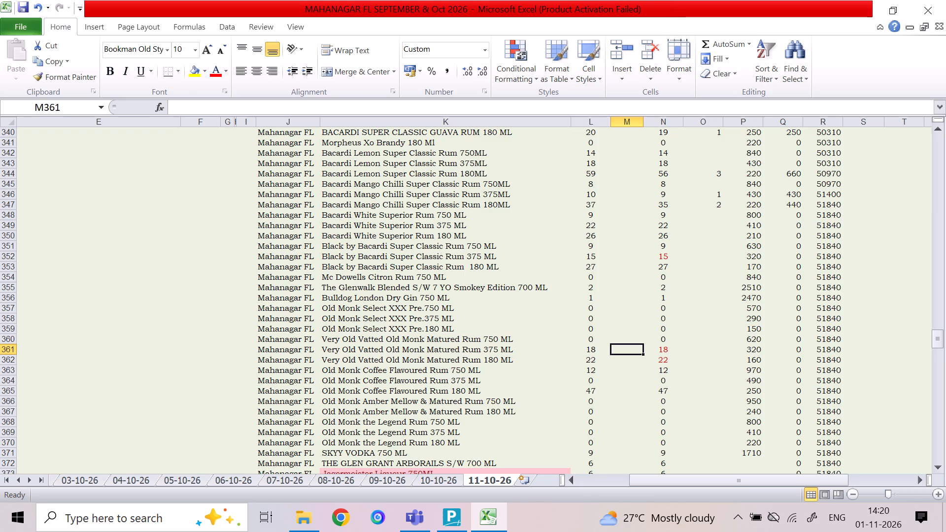
pyautogui.press('Down')
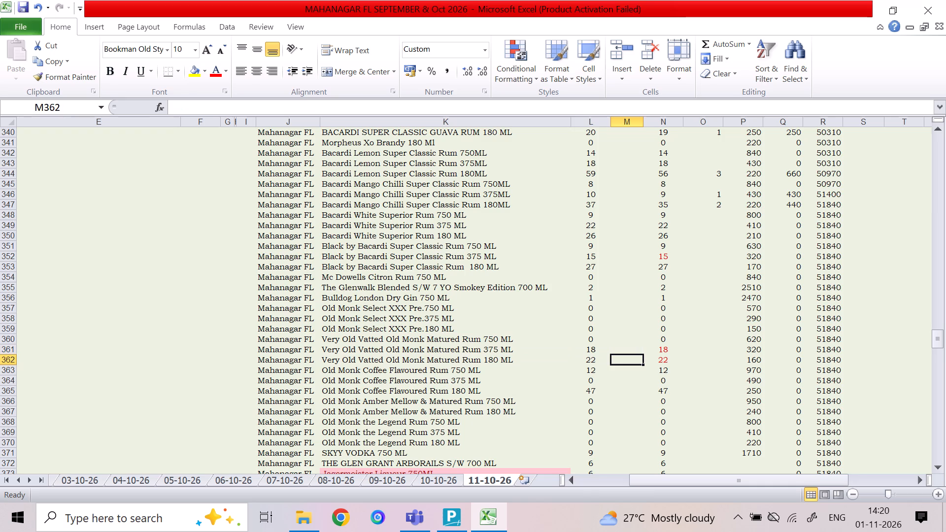
pyautogui.press('Right')
pyautogui.press('Right')
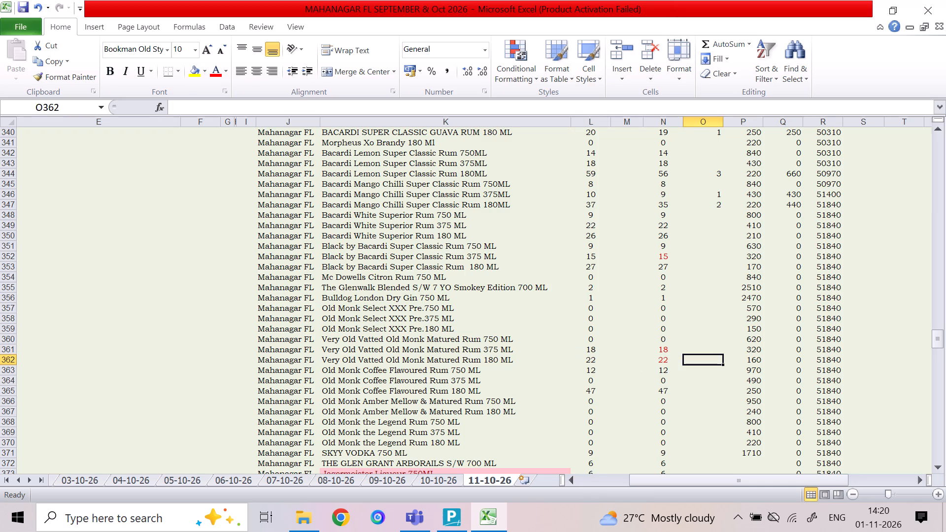
pyautogui.press('3')
pyautogui.press('Down')
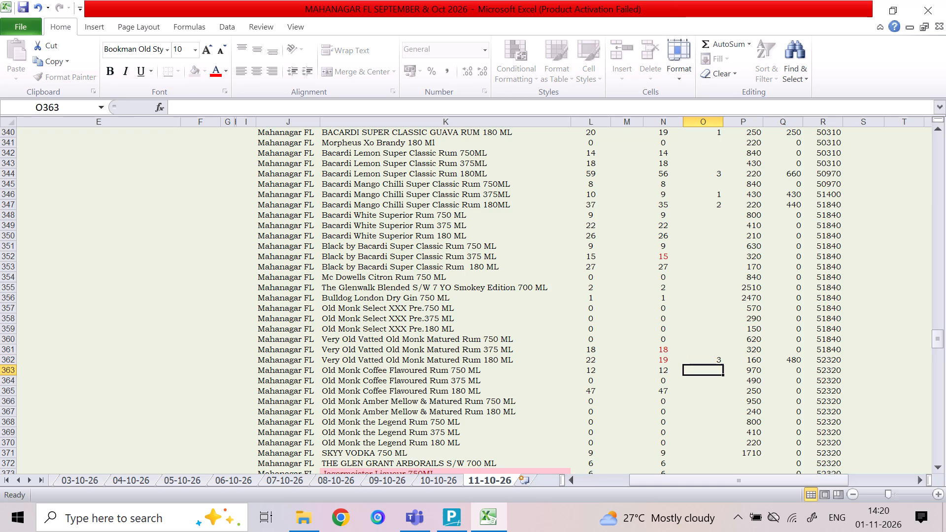
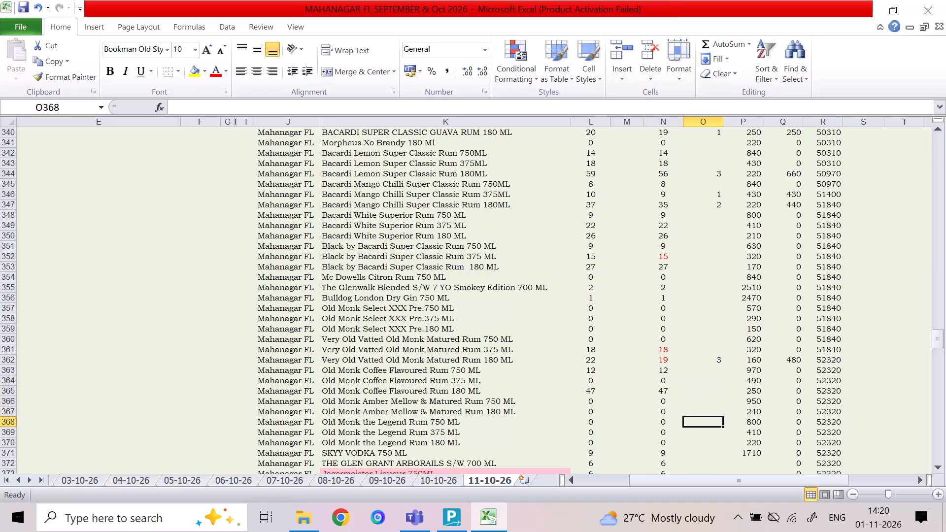
# Enter a SALE quantity of 10 for Talli Tales Cranbuzz 330 Ml in row 383.
pyautogui.press('Down')
pyautogui.press('Down')
pyautogui.press('Down')
pyautogui.press('Down')
pyautogui.press('Down')
pyautogui.press('Down')
pyautogui.press('Down')
pyautogui.press('Down')
pyautogui.press('Down')
pyautogui.press('Down')
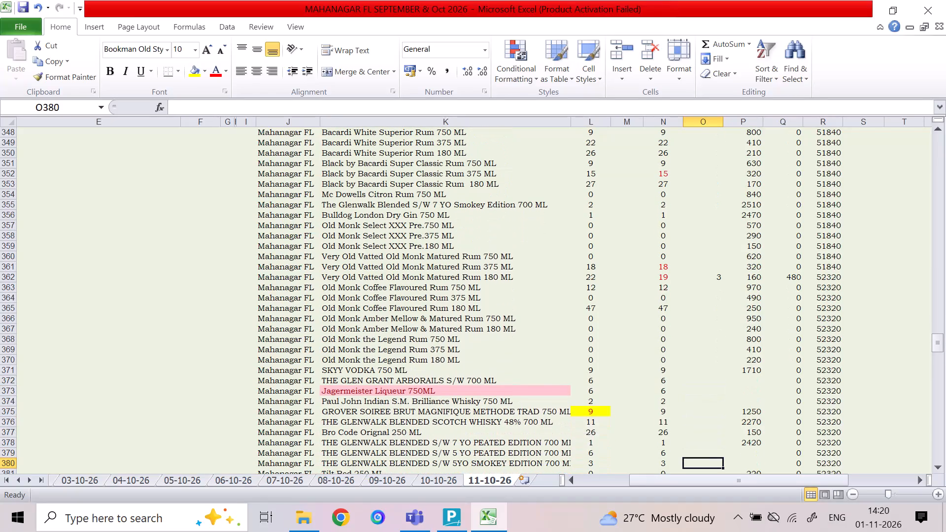
pyautogui.press('Down')
pyautogui.press('Down')
pyautogui.press('Down')
pyautogui.press('Down')
pyautogui.press('Down')
pyautogui.press('Down')
pyautogui.press('Up')
pyautogui.press('Up')
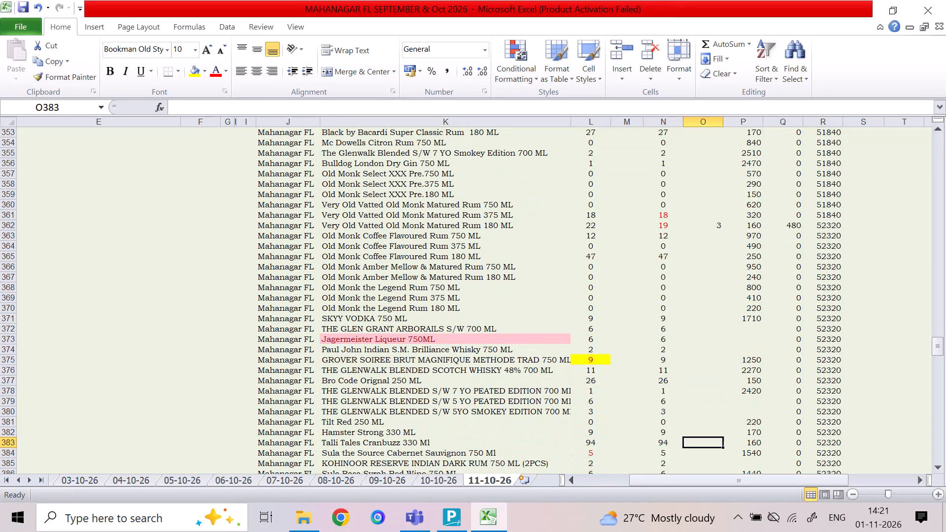
pyautogui.write('10')
pyautogui.press('Down')
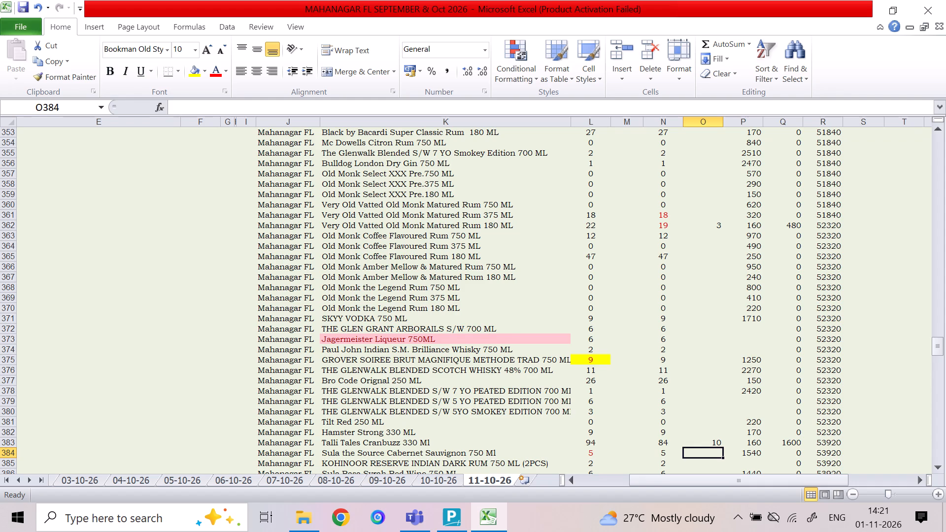
# Look through the items from Sula the Source Cabernet Sauvignon down past the wines and rums to Grey Goose Vodka for the next sold product.
pyautogui.press('Down')
pyautogui.press('Down')
pyautogui.press('Down')
pyautogui.press('Down')
pyautogui.press('Down')
pyautogui.press('Down')
pyautogui.press('Down')
pyautogui.press('Down')
pyautogui.press('Down')
pyautogui.press('Down')
pyautogui.press('Down')
pyautogui.press('Down')
pyautogui.press('Down')
pyautogui.press('Down')
pyautogui.press('Down')
pyautogui.press('Down')
pyautogui.press('Down')
pyautogui.press('Down')
pyautogui.press('Down')
pyautogui.press('Down')
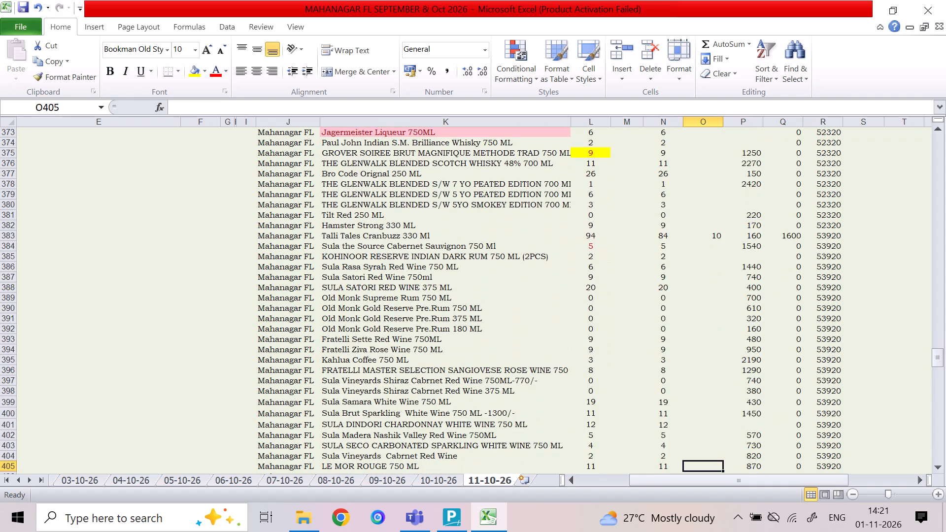
pyautogui.press('Down')
pyautogui.press('Down')
pyautogui.press('Down')
pyautogui.press('Down')
pyautogui.press('Down')
pyautogui.press('Down')
pyautogui.press('Down')
pyautogui.press('Down')
pyautogui.press('Down')
pyautogui.press('Down')
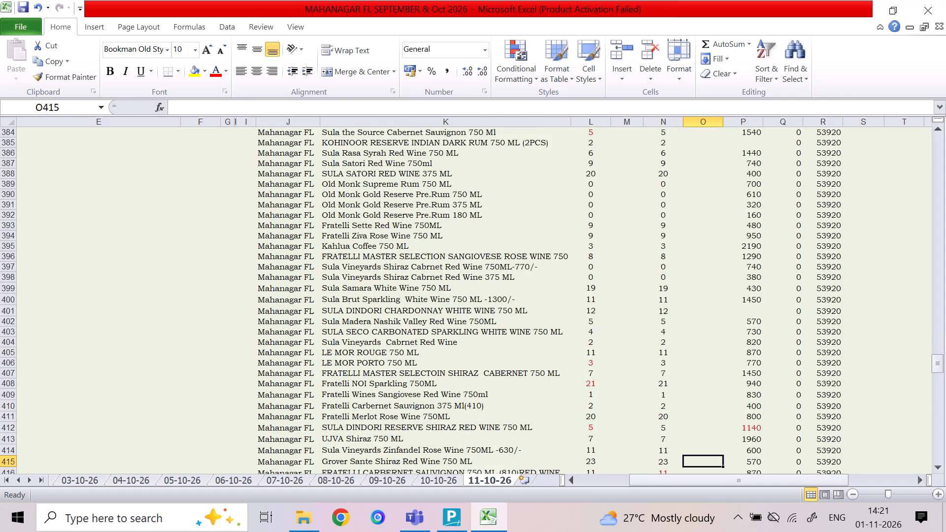
pyautogui.press('Down')
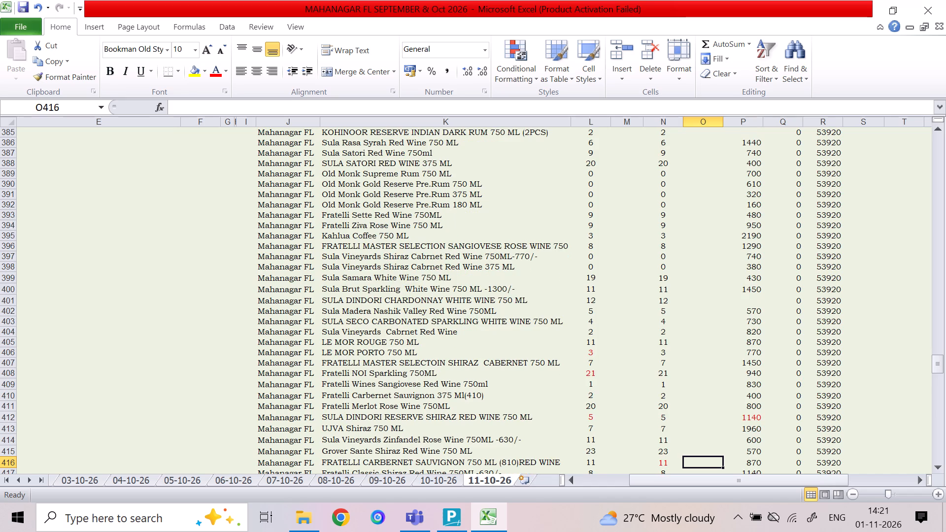
pyautogui.press('Down')
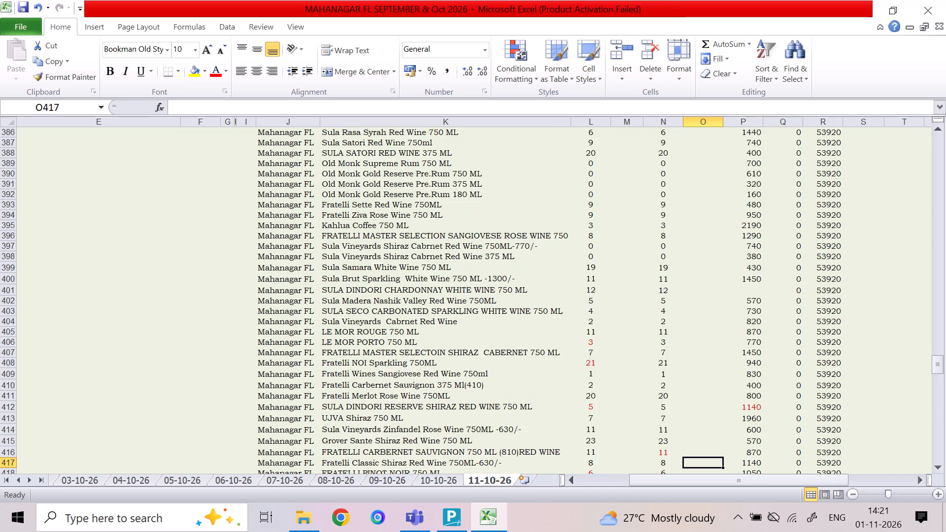
pyautogui.press('Down')
pyautogui.press('Down')
pyautogui.press('Down')
pyautogui.press('Down')
pyautogui.press('Down')
pyautogui.press('Down')
pyautogui.press('Down')
pyautogui.press('Down')
pyautogui.press('Down')
pyautogui.press('Down')
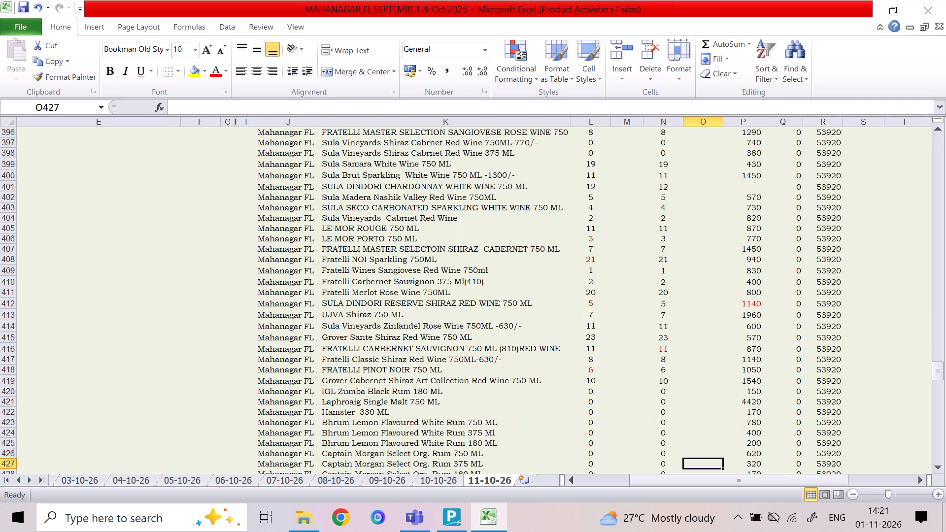
pyautogui.press('Down')
pyautogui.press('Down')
pyautogui.press('Down')
pyautogui.press('Down')
pyautogui.press('Down')
pyautogui.press('Down')
pyautogui.press('Down')
pyautogui.press('Down')
pyautogui.press('Down')
pyautogui.press('Down')
pyautogui.press('Down')
pyautogui.press('Down')
# Go back up to the wine rows and recheck the items from Sula Vineyards Cabrnet to Sula Vineyards Zinfandel Rose in row 414.
pyautogui.press('Up')
pyautogui.press('Up')
pyautogui.press('Up')
pyautogui.press('Up')
pyautogui.press('Up')
pyautogui.press('Up')
pyautogui.press('Up')
pyautogui.press('Up')
pyautogui.press('Up')
pyautogui.press('Up')
pyautogui.press('Up')
pyautogui.press('Up')
pyautogui.press('Up')
pyautogui.press('Up')
pyautogui.press('Up')
pyautogui.press('Up')
pyautogui.press('Up')
pyautogui.press('Up')
pyautogui.press('Up')
pyautogui.press('Up')
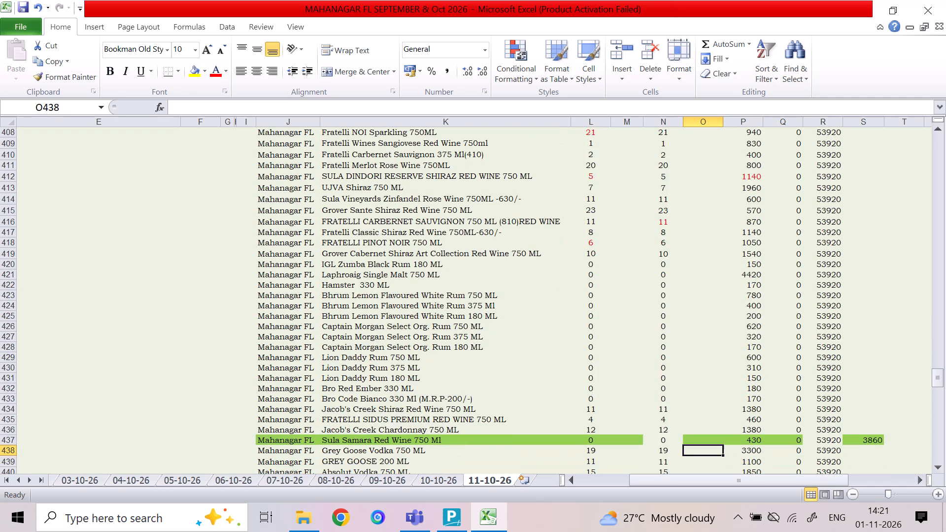
pyautogui.press('Down')
pyautogui.press('Down')
pyautogui.press('Down')
pyautogui.press('Down')
pyautogui.press('Down')
pyautogui.press('Down')
pyautogui.press('Down')
pyautogui.press('Down')
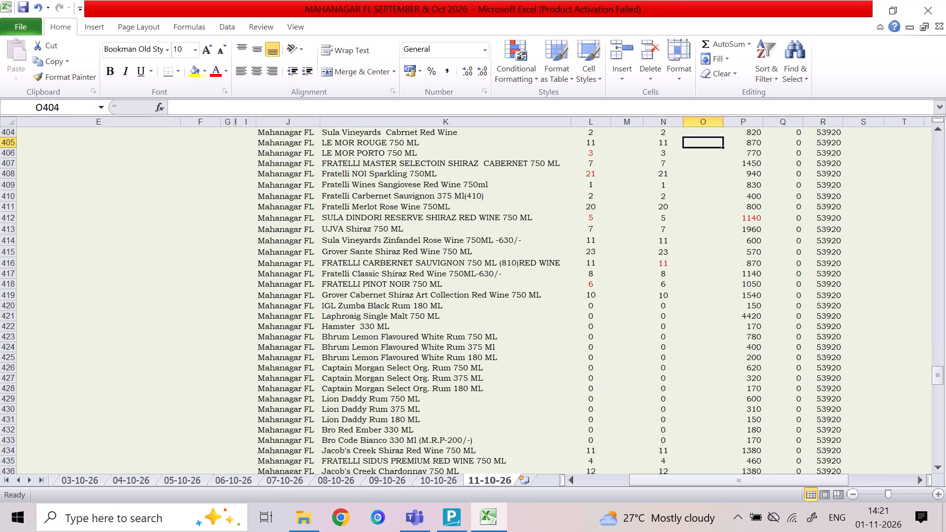
pyautogui.press('Down')
pyautogui.press('Down')
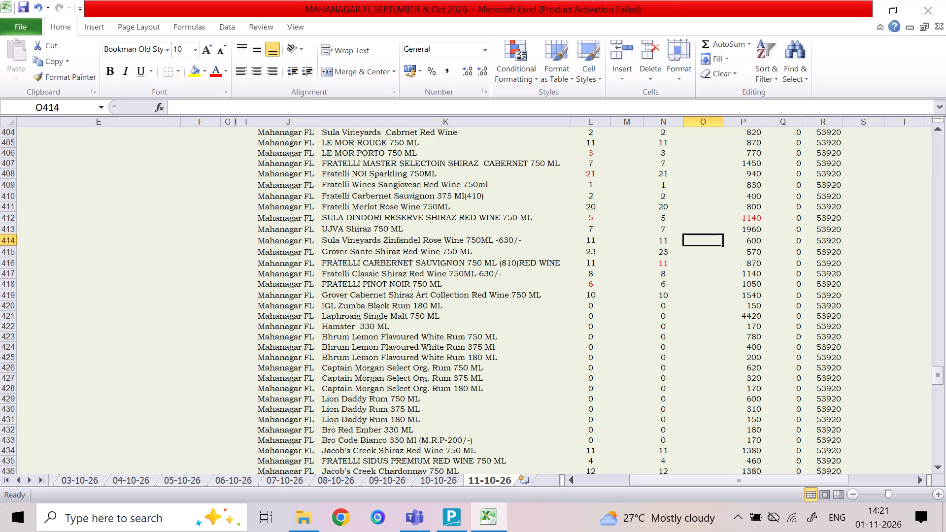
# Check the product names and remaining stock of the Sula, Grover, UJVA and Fratelli wines in rows 411 to 416.
pyautogui.press('Left')
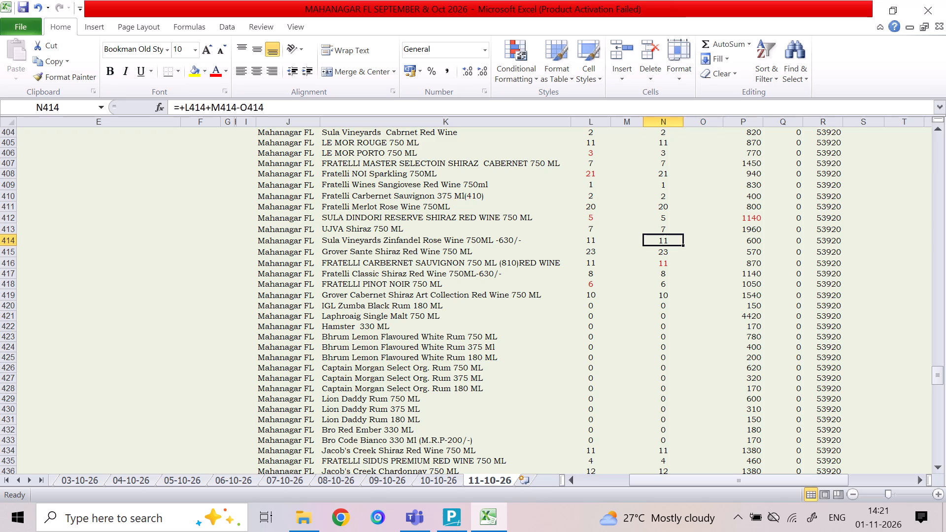
pyautogui.press('Left')
pyautogui.press('Left')
pyautogui.press('Left')
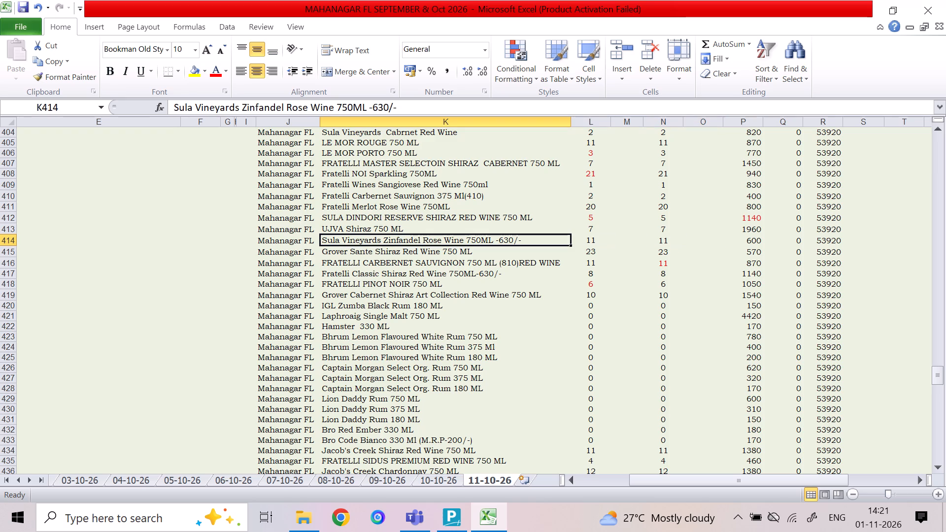
pyautogui.press('Down')
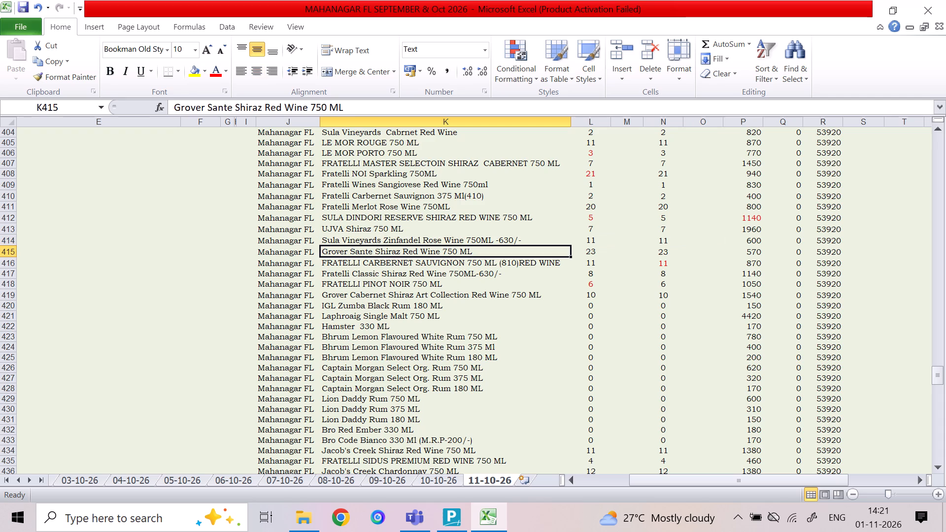
pyautogui.press('Down')
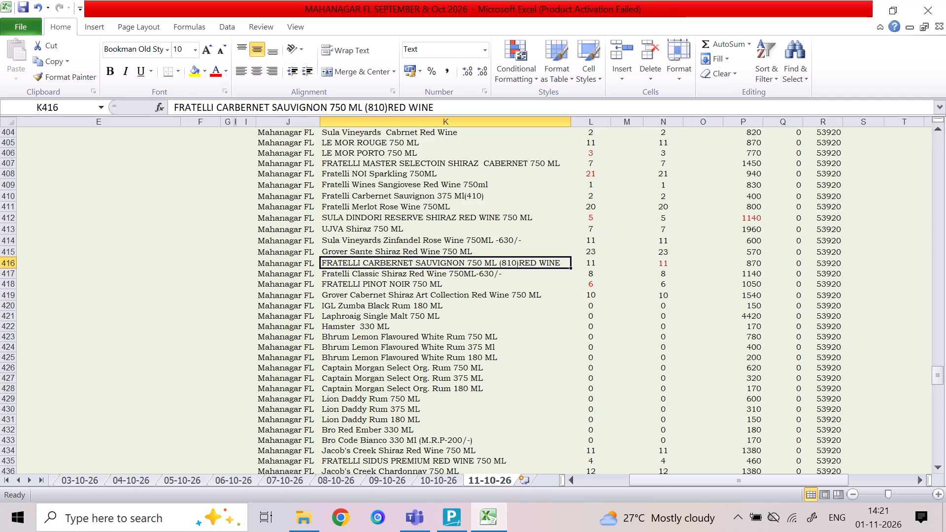
pyautogui.press('Right')
pyautogui.press('Right')
pyautogui.press('Right')
pyautogui.press('Right')
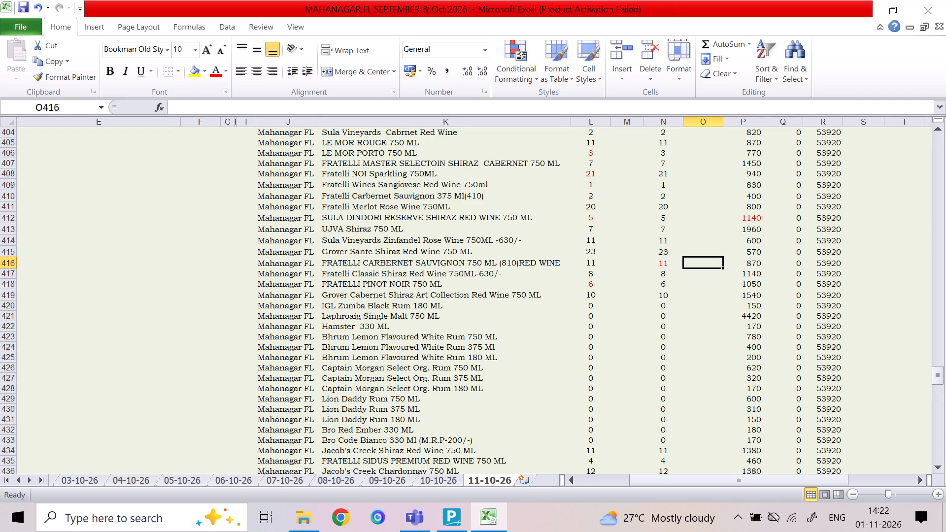
pyautogui.press('Up')
pyautogui.press('Left')
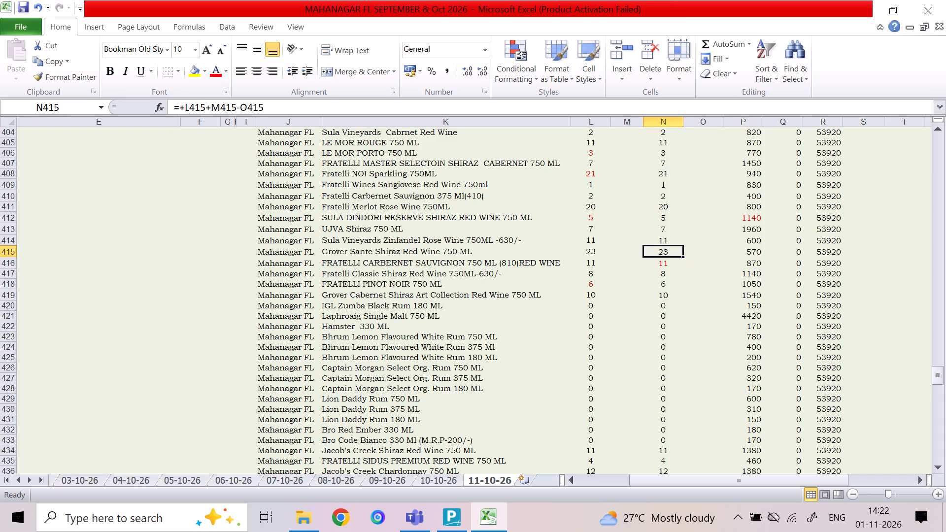
pyautogui.press('Up')
pyautogui.press('Up')
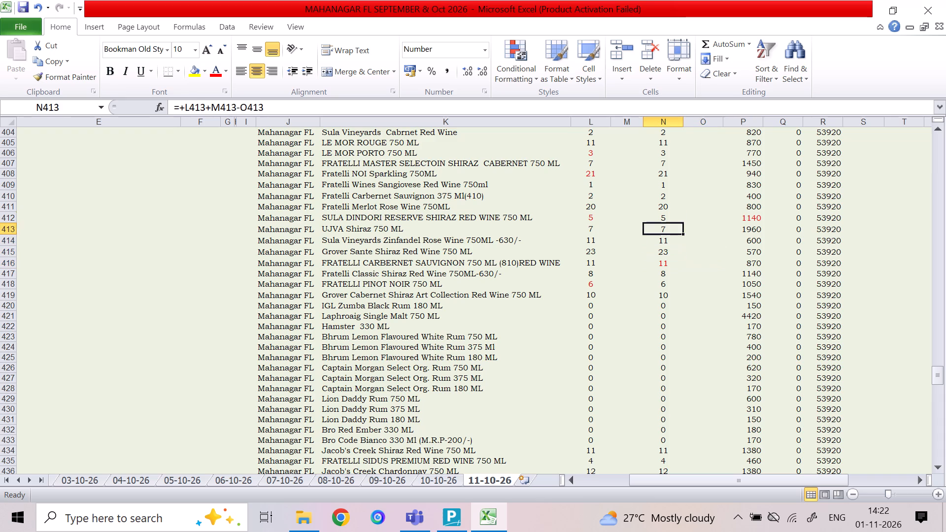
pyautogui.press('Up')
pyautogui.press('Up')
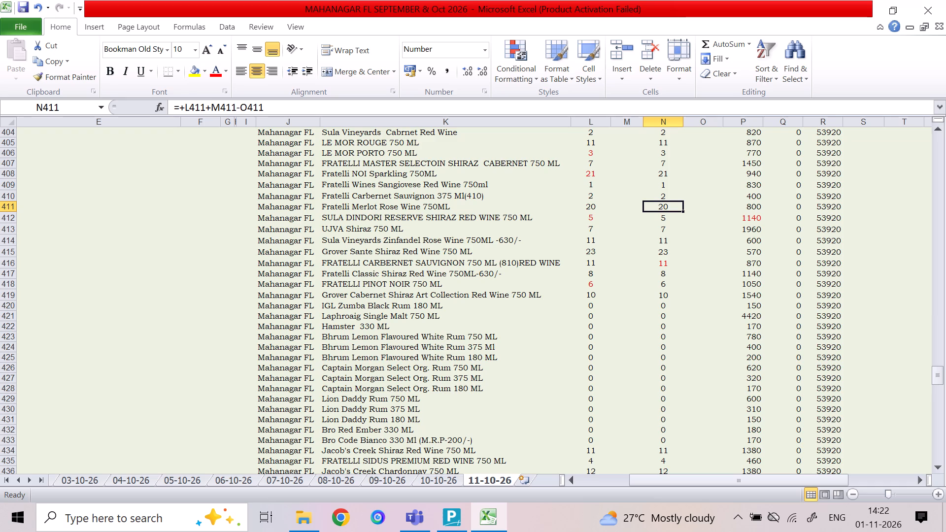
# Recheck the rows from Fratelli Merlot Rose Wine back up to Old Monk Coffee Flavoured Rum and down again to Fratelli Wines Sangiovese.
pyautogui.press('Up')
pyautogui.press('Up')
pyautogui.press('Up')
pyautogui.press('Up')
pyautogui.press('Up')
pyautogui.press('Up')
pyautogui.press('Up')
pyautogui.press('Up')
pyautogui.press('Up')
pyautogui.press('Up')
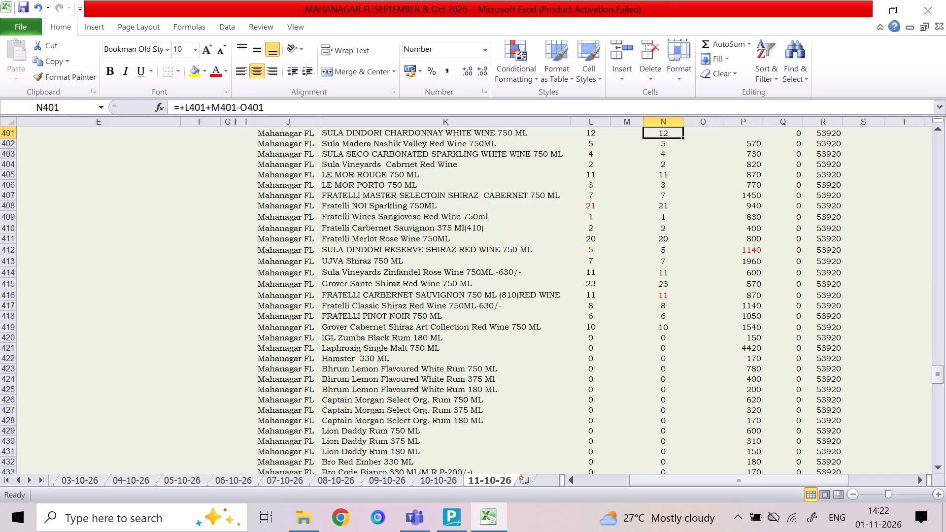
pyautogui.press('Up')
pyautogui.press('Up')
pyautogui.press('Up')
pyautogui.press('Up')
pyautogui.press('Up')
pyautogui.press('Up')
pyautogui.press('Up')
pyautogui.press('Up')
pyautogui.press('Up')
pyautogui.press('Up')
pyautogui.press('Up')
pyautogui.press('Up')
pyautogui.press('Up')
pyautogui.press('Up')
pyautogui.press('Up')
pyautogui.press('Up')
pyautogui.press('Up')
pyautogui.press('Up')
pyautogui.press('Up')
pyautogui.press('Up')
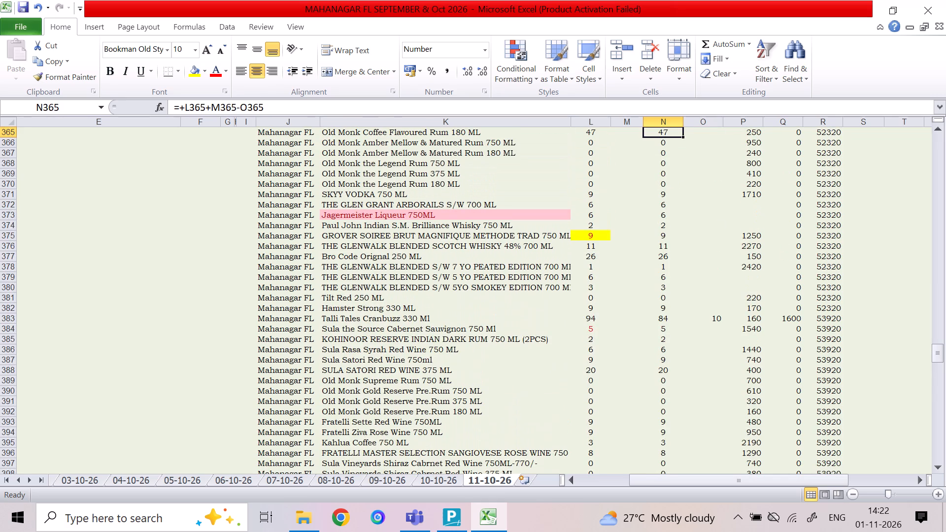
pyautogui.press('Down')
pyautogui.press('Down')
pyautogui.press('Down')
pyautogui.press('Down')
pyautogui.press('Down')
pyautogui.press('Down')
pyautogui.press('Down')
pyautogui.press('Down')
pyautogui.press('Down')
pyautogui.press('Down')
pyautogui.press('Down')
pyautogui.press('Down')
pyautogui.press('Down')
pyautogui.press('Down')
pyautogui.press('Down')
pyautogui.press('Down')
pyautogui.press('Down')
pyautogui.press('Down')
pyautogui.press('Down')
pyautogui.press('Down')
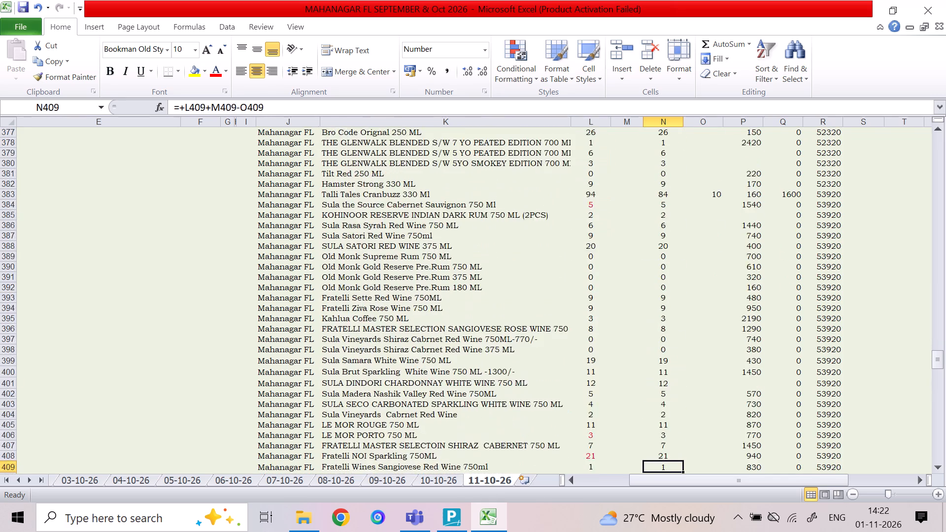
# Fill in the missing unit price of 1270 for SULA DINDORI CHARDONNAY WHITE WINE 750 ML in row 401.
pyautogui.press('Up')
pyautogui.press('Up')
pyautogui.press('Up')
pyautogui.press('Up')
pyautogui.press('Up')
pyautogui.press('Up')
pyautogui.press('Up')
pyautogui.press('Up')
pyautogui.press('Up')
pyautogui.press('Up')
pyautogui.press('Up')
pyautogui.press('Up')
pyautogui.press('Up')
pyautogui.press('Up')
pyautogui.press('Up')
pyautogui.press('Up')
pyautogui.press('Up')
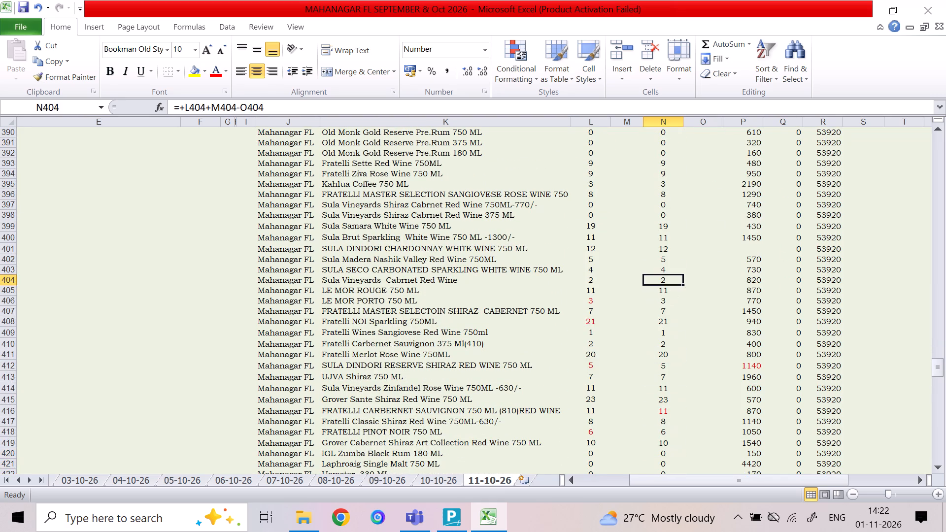
pyautogui.press('Up')
pyautogui.press('Up')
pyautogui.press('Up')
pyautogui.press('Up')
pyautogui.press('Down')
pyautogui.press('Left')
pyautogui.press('Left')
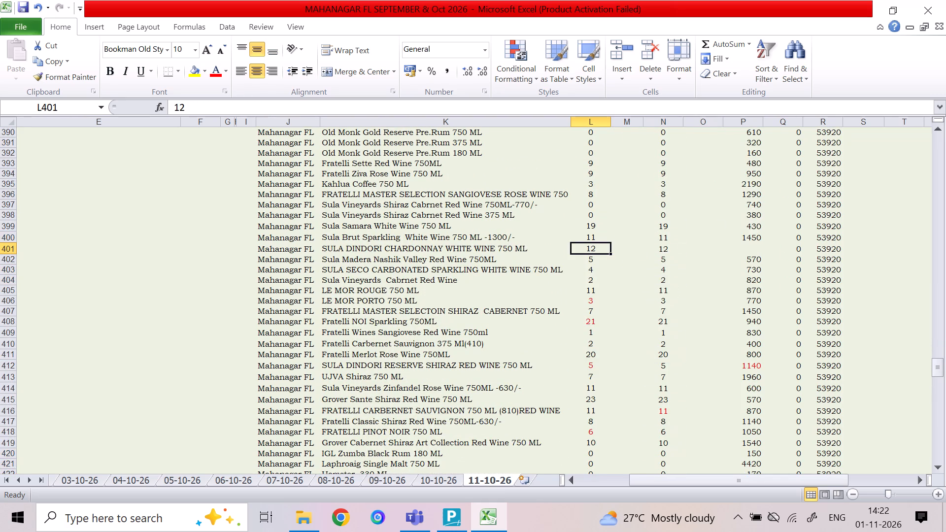
pyautogui.press('Left')
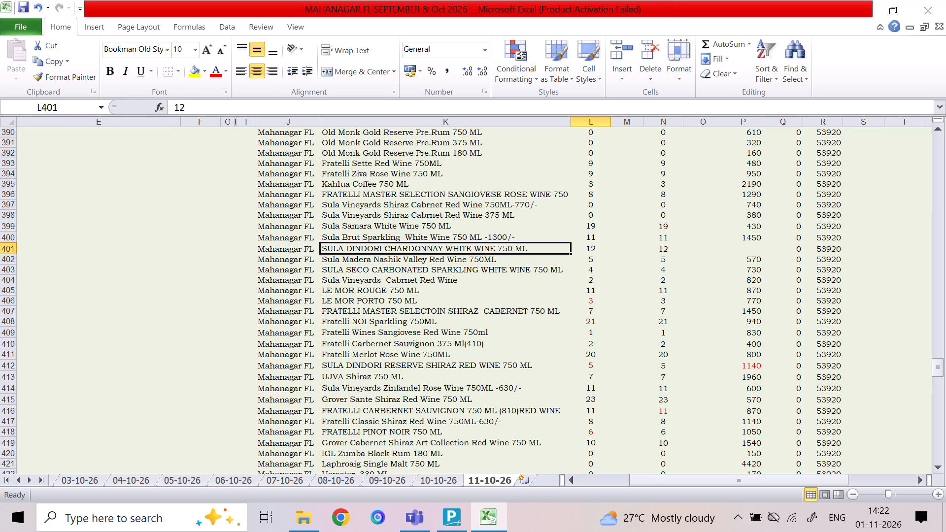
pyautogui.press('Right')
pyautogui.press('Right')
pyautogui.press('Right')
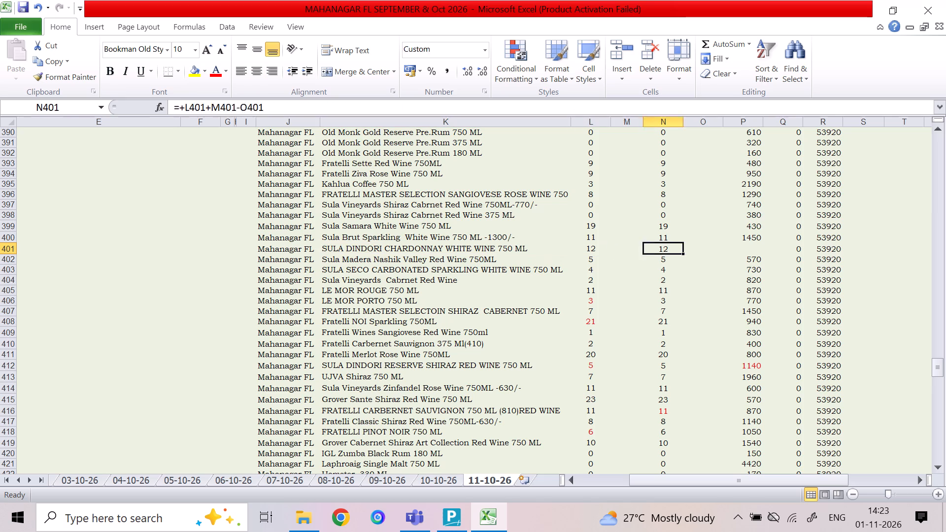
pyautogui.press('Right')
pyautogui.press('Right')
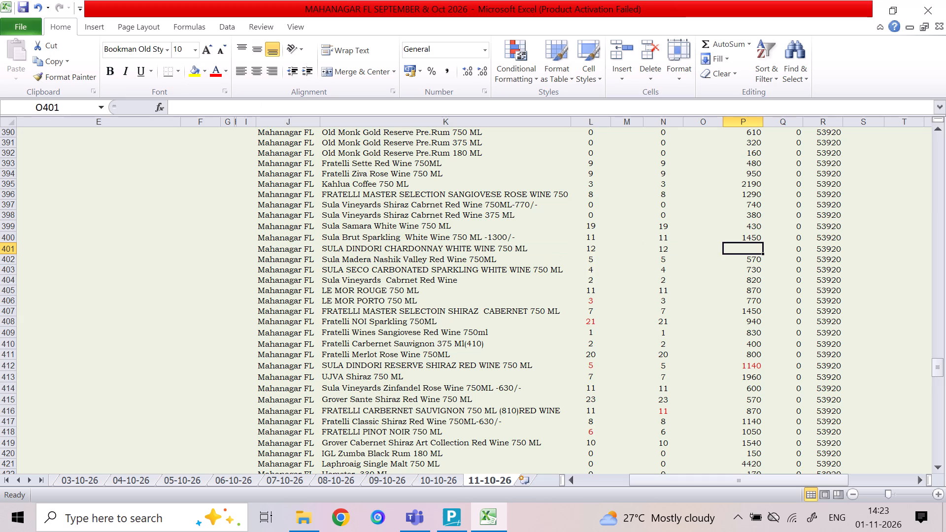
pyautogui.write('1270')
pyautogui.press('Right')
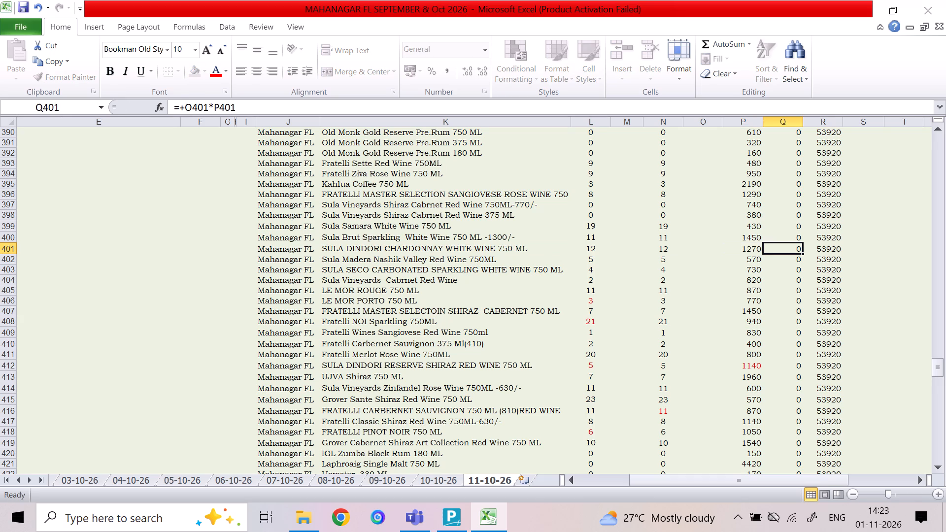
# Enter a SALE quantity of 2 for SULA DINDORI CHARDONNAY WHITE WINE 750 ML in row 401.
pyautogui.press('Left')
pyautogui.press('Left')
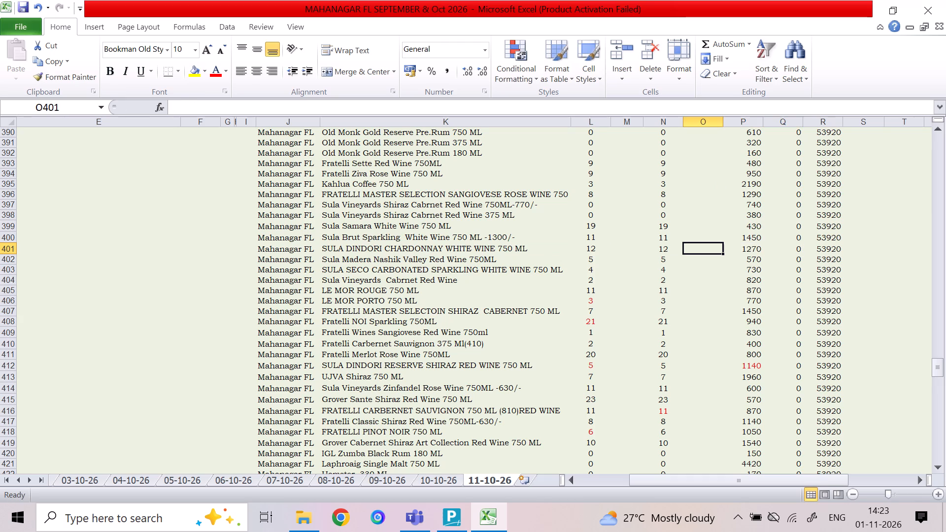
pyautogui.press('2')
pyautogui.press('Down')
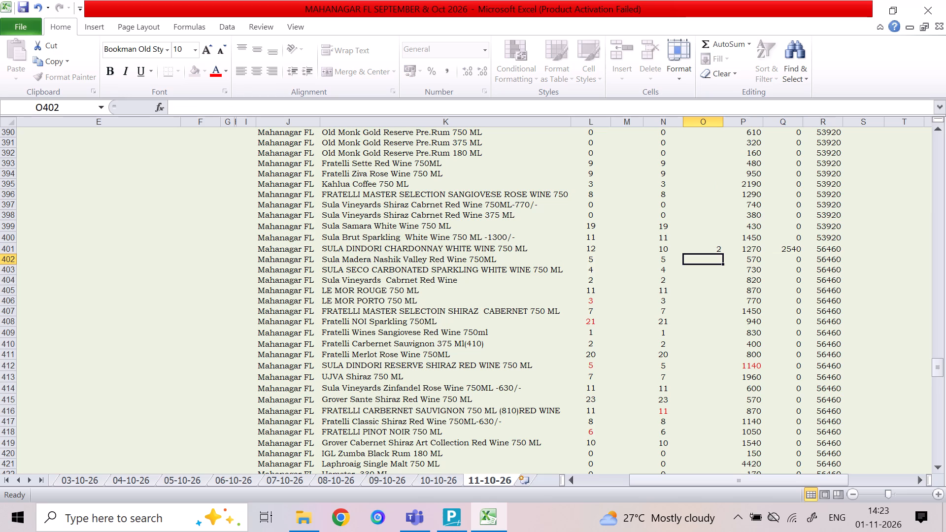
# Look through the items from Sula Madera Nashik Valley Red Wine down to M M Verve SP Green Apple for the next sold product.
pyautogui.press('Down')
pyautogui.press('Down')
pyautogui.press('Down')
pyautogui.press('Down')
pyautogui.press('Down')
pyautogui.press('Down')
pyautogui.press('Down')
pyautogui.press('Down')
pyautogui.press('Down')
pyautogui.press('Down')
pyautogui.press('Down')
pyautogui.press('Down')
pyautogui.press('Down')
pyautogui.press('Down')
pyautogui.press('Down')
pyautogui.press('Down')
pyautogui.press('Down')
pyautogui.press('Down')
pyautogui.press('Down')
pyautogui.press('Down')
pyautogui.press('Down')
pyautogui.press('Down')
pyautogui.press('Down')
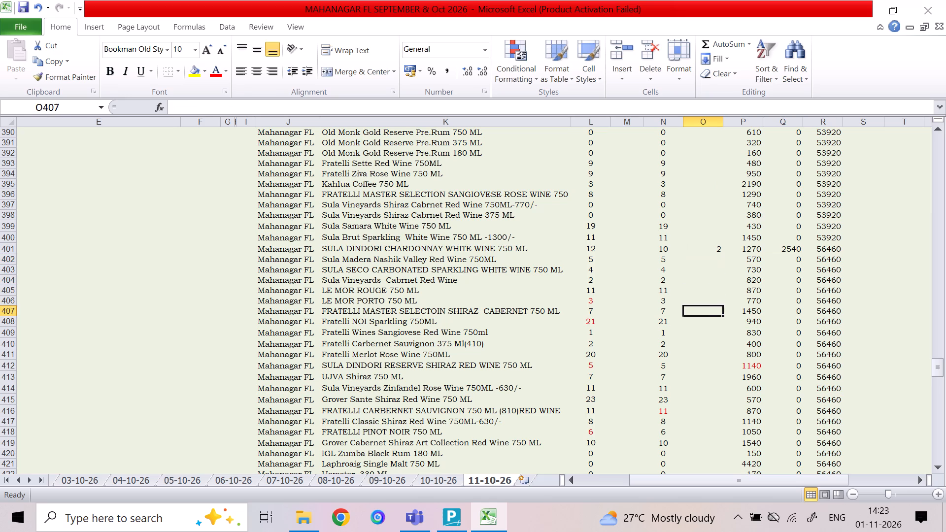
pyautogui.press('Down')
pyautogui.press('Down')
pyautogui.press('Down')
pyautogui.press('Down')
pyautogui.press('Down')
pyautogui.press('Down')
pyautogui.press('Down')
pyautogui.press('Down')
pyautogui.press('Down')
pyautogui.press('Down')
pyautogui.press('Down')
pyautogui.press('Down')
pyautogui.press('Down')
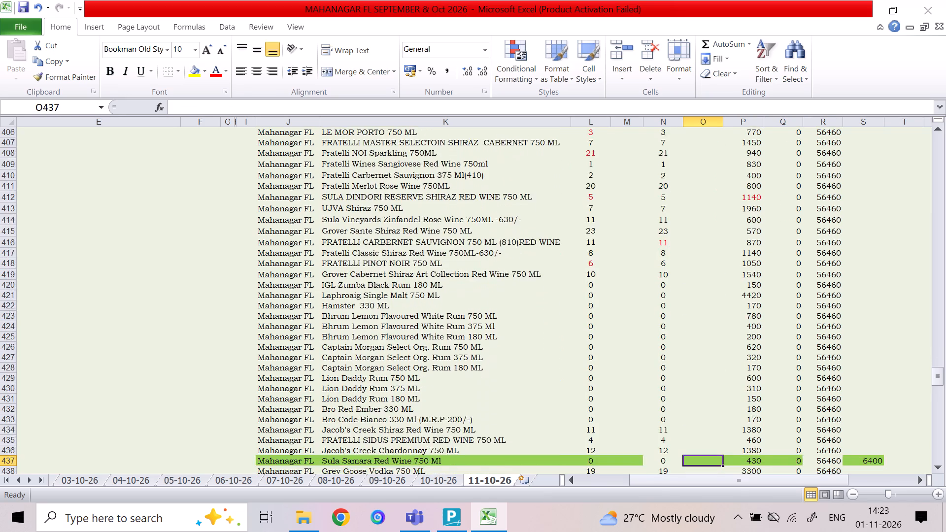
pyautogui.press('Down')
pyautogui.press('Down')
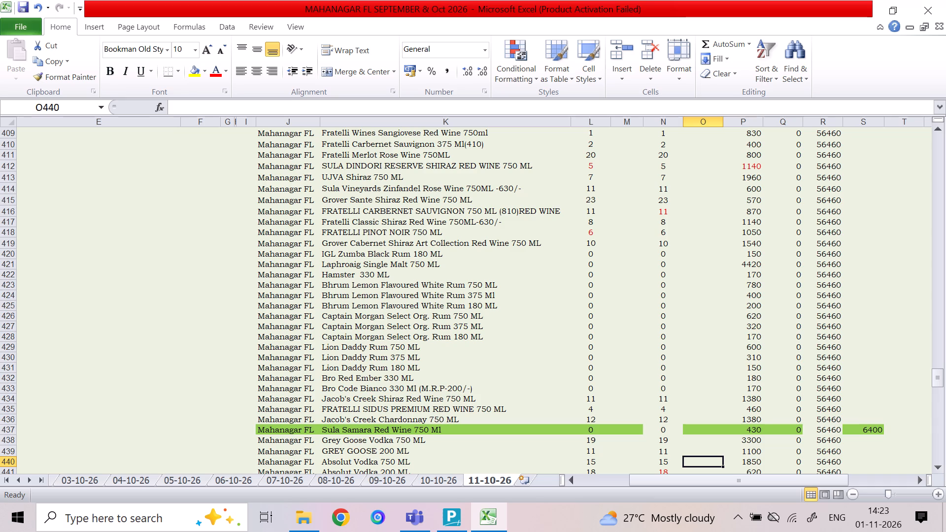
pyautogui.press('Down')
pyautogui.press('Down')
pyautogui.press('Down')
pyautogui.press('Down')
pyautogui.press('Down')
pyautogui.press('Down')
pyautogui.press('Down')
pyautogui.press('Down')
pyautogui.press('Down')
pyautogui.press('Down')
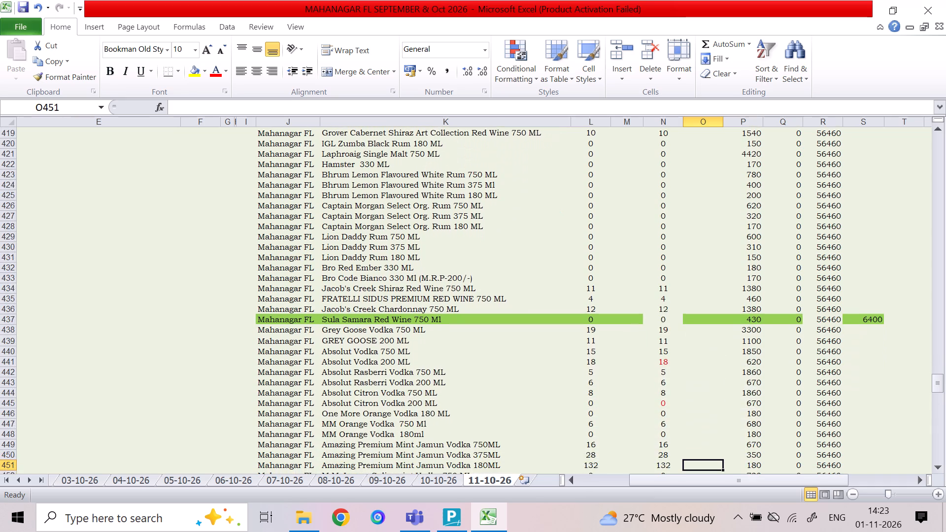
pyautogui.press('Down')
pyautogui.press('Down')
pyautogui.press('Down')
pyautogui.press('Down')
pyautogui.press('Down')
# Look back up through the vodka rows to Absolut Vodka 200 ML for the next sold product.
pyautogui.press('Up')
pyautogui.press('Up')
pyautogui.press('Up')
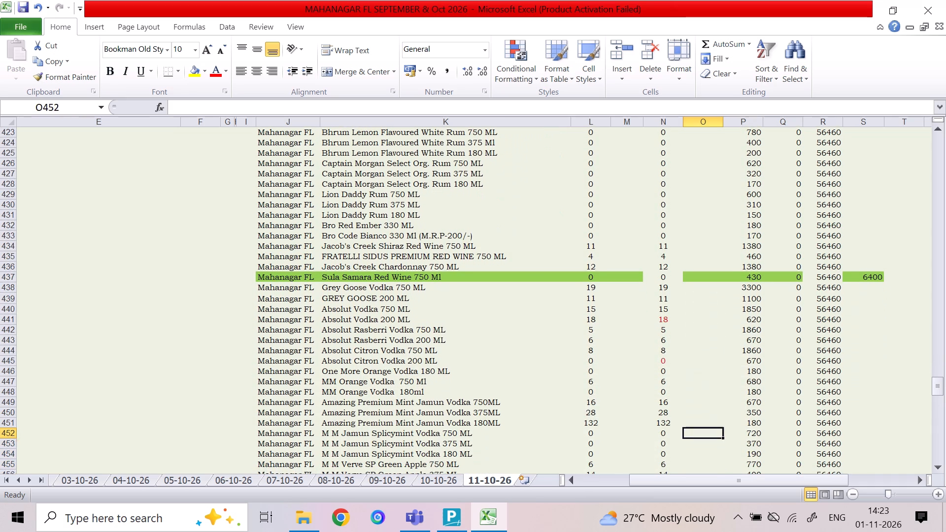
pyautogui.press('Up')
pyautogui.press('Up')
pyautogui.press('Up')
pyautogui.press('Up')
pyautogui.press('Up')
pyautogui.press('Up')
pyautogui.press('Up')
pyautogui.press('Up')
pyautogui.press('Up')
pyautogui.press('Up')
pyautogui.press('Up')
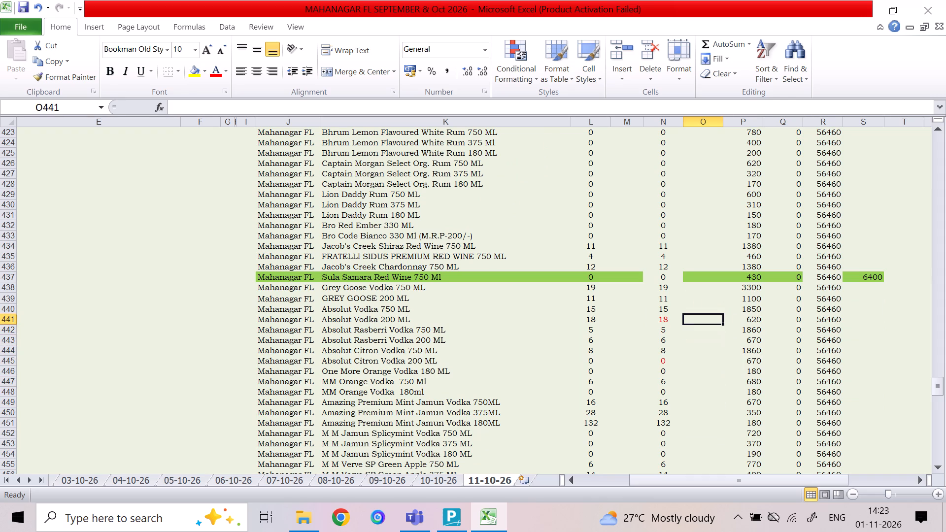
pyautogui.press('Left')
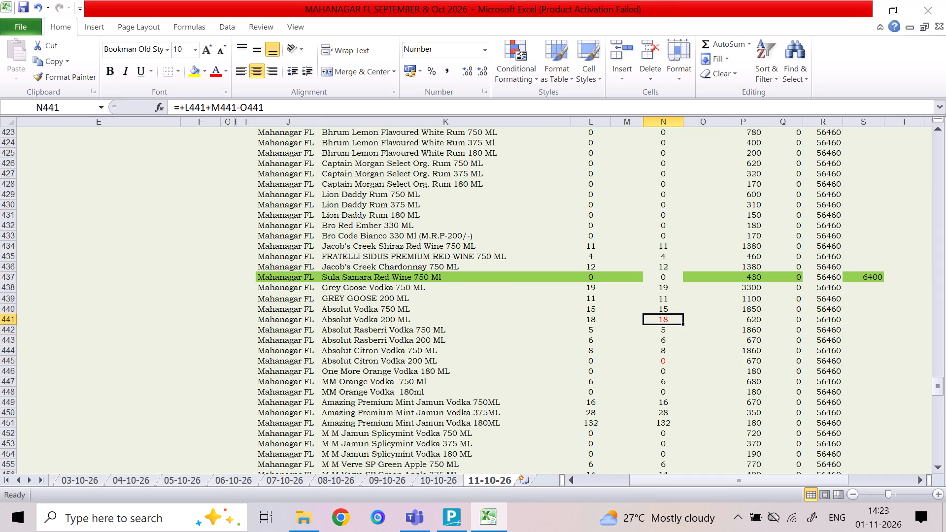
# Examine the column N stock balances from Absolut Vodka 200 ML down to M M Green Apple Vodka 750ML.
pyautogui.press('Down')
pyautogui.press('Down')
pyautogui.press('Down')
pyautogui.press('Down')
pyautogui.press('Down')
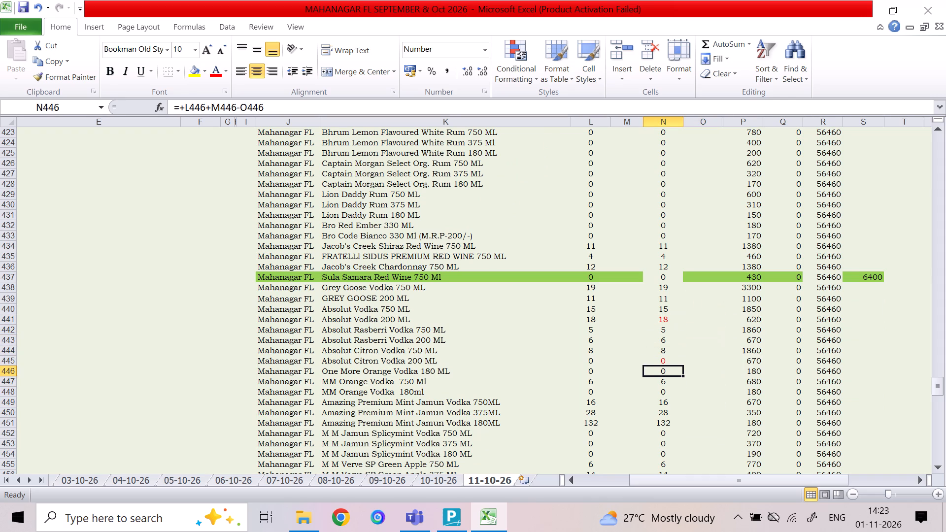
pyautogui.press('Down')
pyautogui.press('Down')
pyautogui.press('Down')
pyautogui.press('Down')
pyautogui.press('Down')
pyautogui.press('Down')
pyautogui.press('Down')
pyautogui.press('Down')
pyautogui.press('Down')
pyautogui.press('Down')
pyautogui.press('Down')
pyautogui.press('Down')
pyautogui.press('Down')
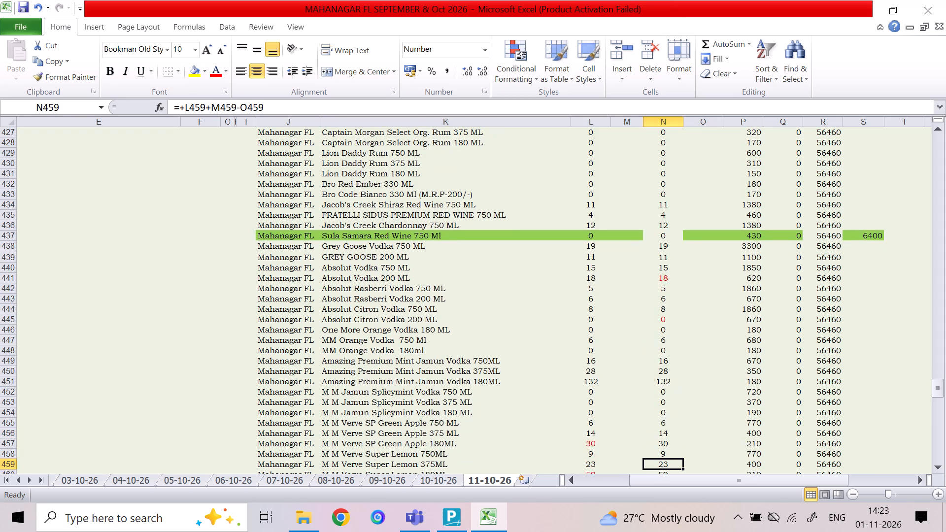
pyautogui.press('Down')
pyautogui.press('Down')
pyautogui.press('Down')
pyautogui.press('Down')
pyautogui.press('Down')
pyautogui.press('Down')
pyautogui.press('Down')
pyautogui.press('Down')
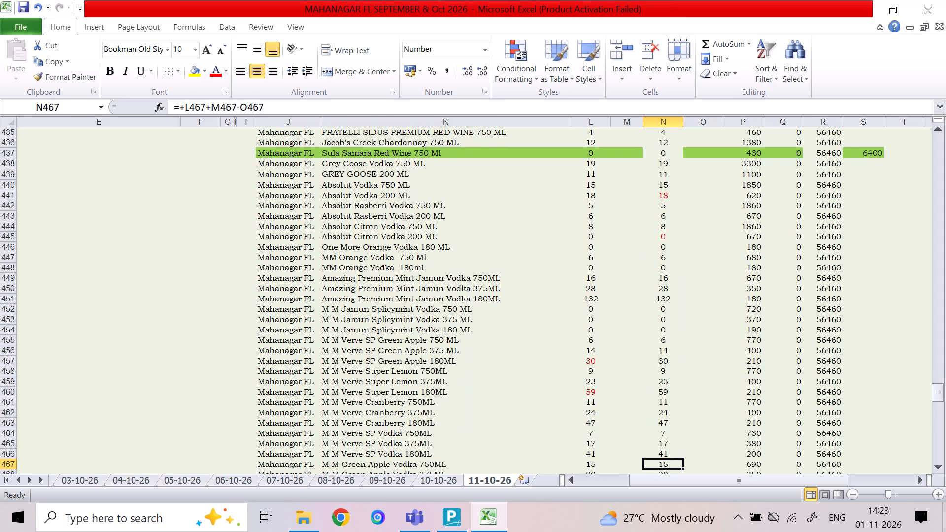
# Recheck the column N stock balances from M M Green Apple Vodka 750ML back up to the Absolut Rasberri and Citron vodka rows.
pyautogui.press('Up')
pyautogui.press('Up')
pyautogui.press('Up')
pyautogui.press('Up')
pyautogui.press('Up')
pyautogui.press('Up')
pyautogui.press('Up')
pyautogui.press('Up')
pyautogui.press('Up')
pyautogui.press('Up')
pyautogui.press('Up')
pyautogui.press('Up')
pyautogui.press('Up')
pyautogui.press('Up')
pyautogui.press('Up')
pyautogui.press('Up')
pyautogui.press('Up')
pyautogui.press('Up')
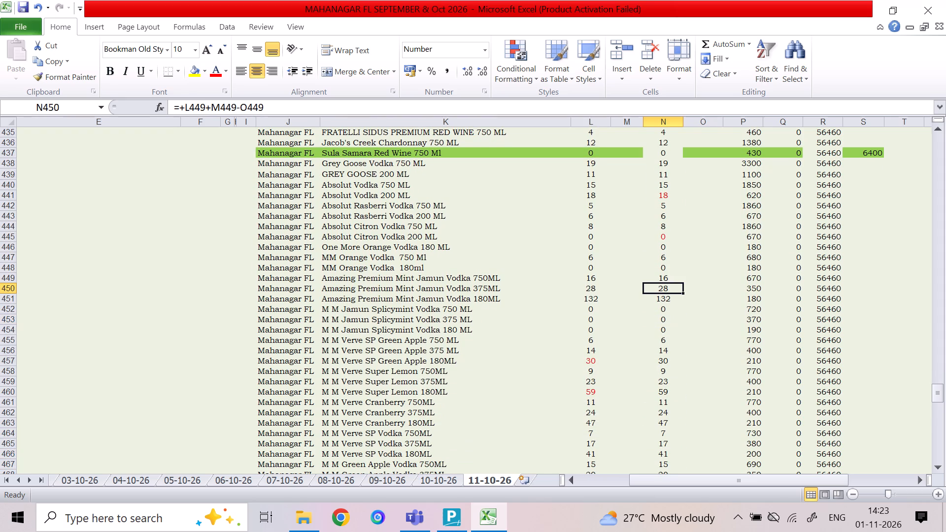
pyautogui.press('Up')
pyautogui.press('Up')
pyautogui.press('Up')
pyautogui.press('Up')
pyautogui.press('Up')
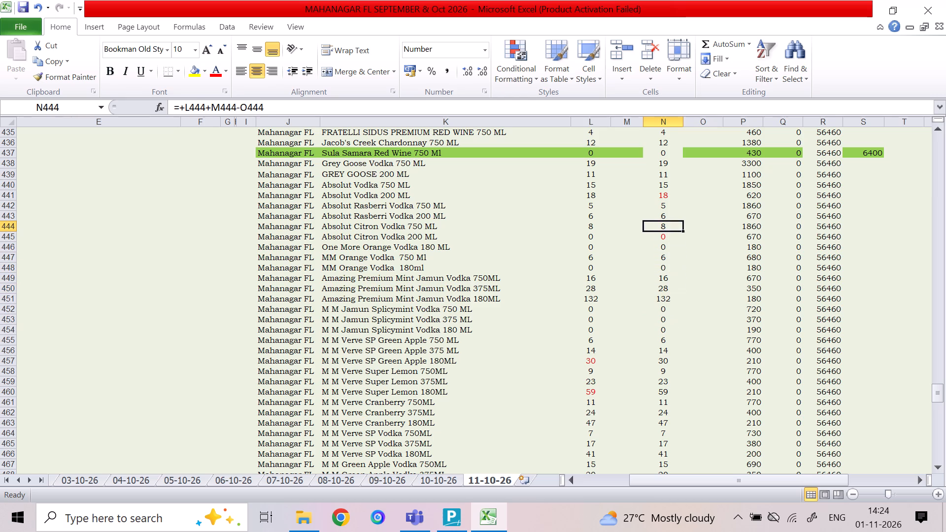
pyautogui.press('Up')
pyautogui.press('Down')
pyautogui.press('Down')
pyautogui.press('Down')
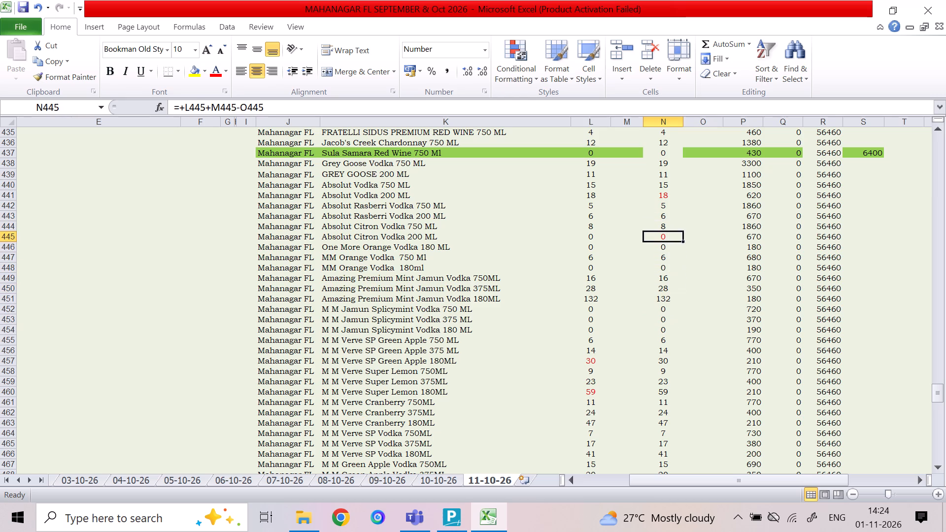
# Enter SALE quantities of 2 for Amazing Premium Mint Jamun Vodka 375ML and 5 for its 180ML size in rows 450 and 451.
pyautogui.press('Down')
pyautogui.press('Down')
pyautogui.press('Down')
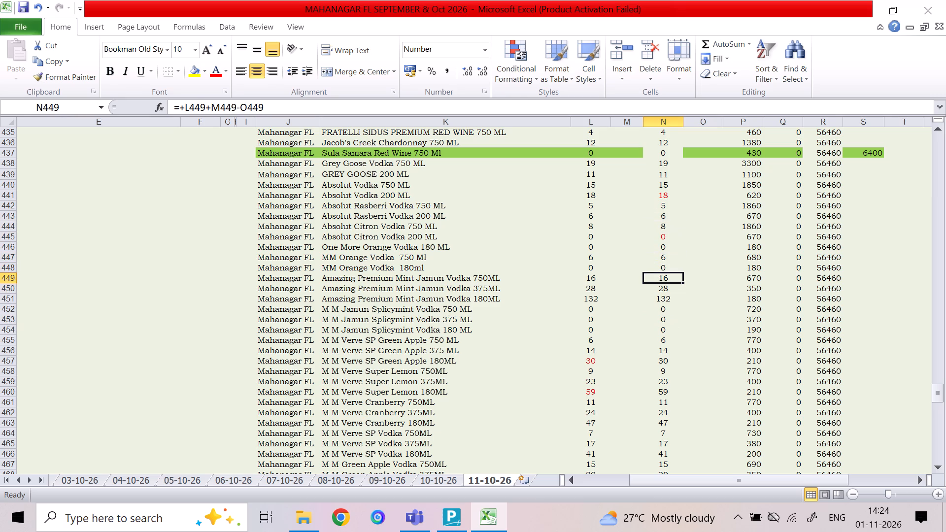
pyautogui.press('Down')
pyautogui.press('Right')
pyautogui.press('2')
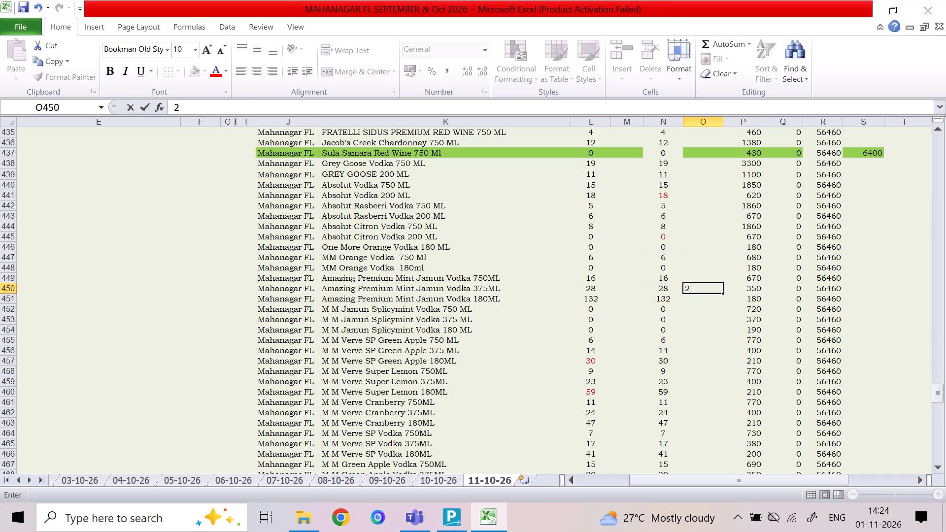
pyautogui.press('Down')
pyautogui.press('5')
pyautogui.press('Down')
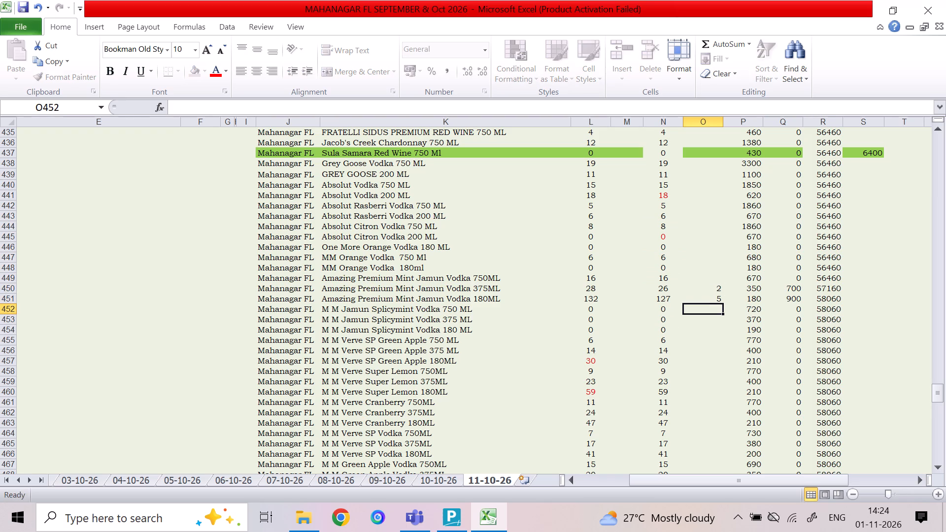
# Enter a SALE quantity of 6 for M M Verve Super Lemon 180ML in row 460 and check its stock balance.
pyautogui.press('Down')
pyautogui.press('Down')
pyautogui.press('Down')
pyautogui.press('Down')
pyautogui.press('Down')
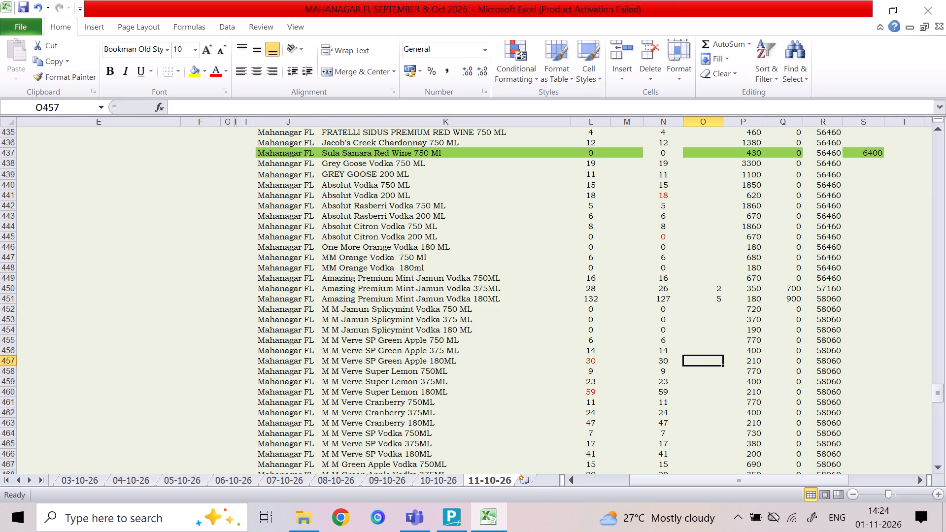
pyautogui.press('Down')
pyautogui.press('Down')
pyautogui.press('Down')
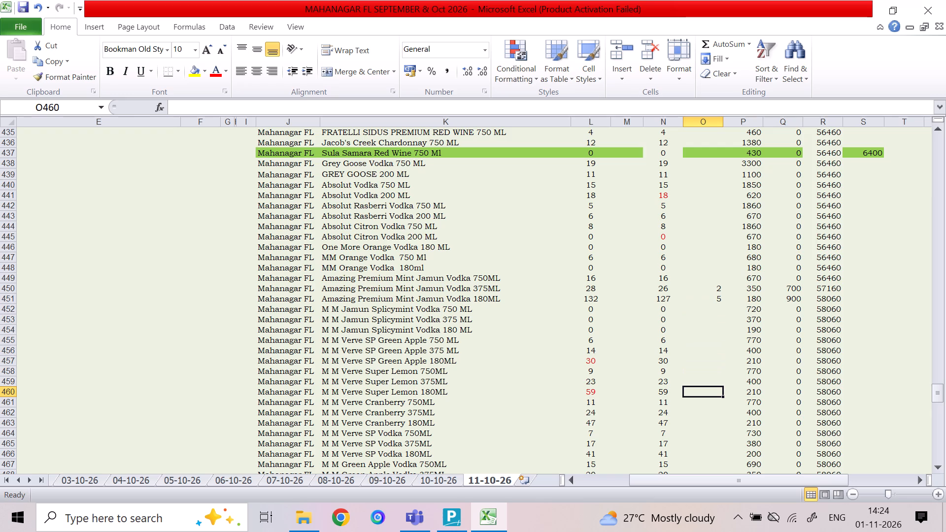
pyautogui.press('6')
pyautogui.press('Down')
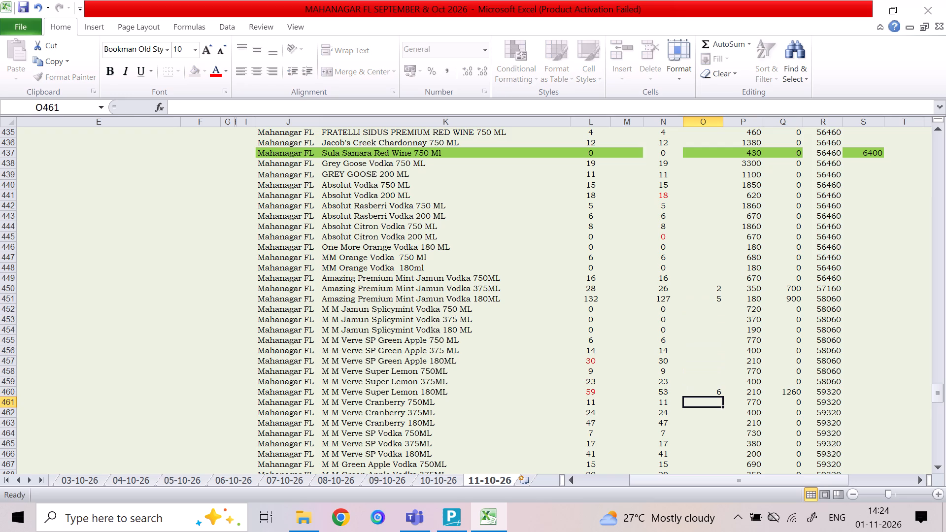
pyautogui.press('Up')
pyautogui.press('Left')
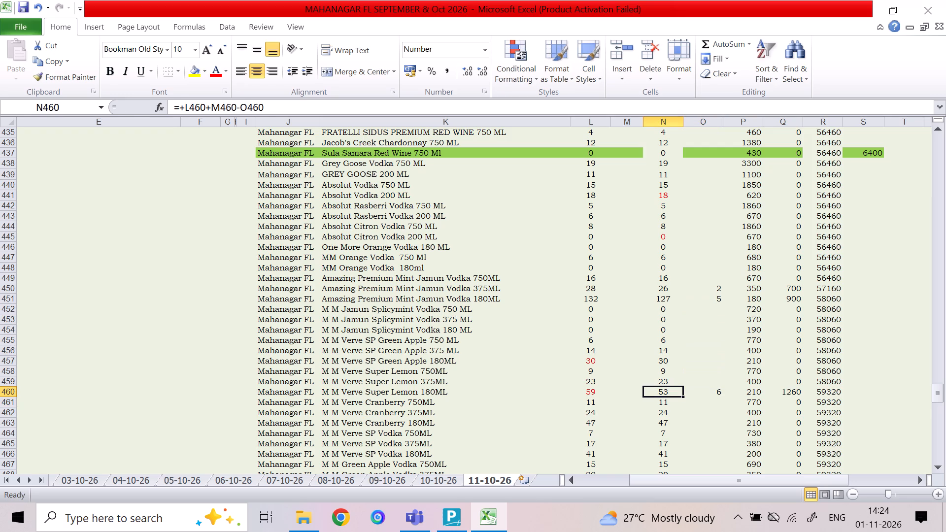
pyautogui.press('Right')
# Enter a SALE quantity of 3 each for M M Verve Cranberry 375ML and 180ML in rows 462 and 463.
pyautogui.press('Down')
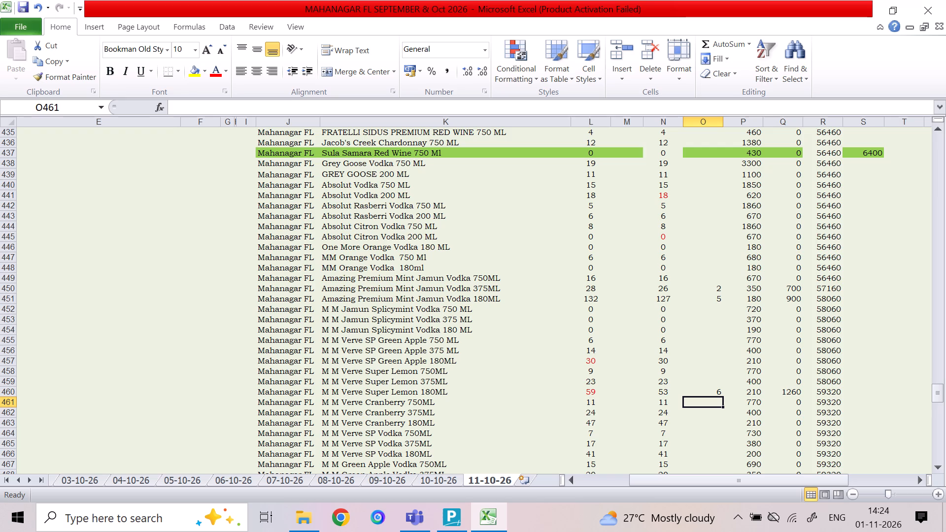
pyautogui.press('Down')
pyautogui.press('Up')
pyautogui.press('Left')
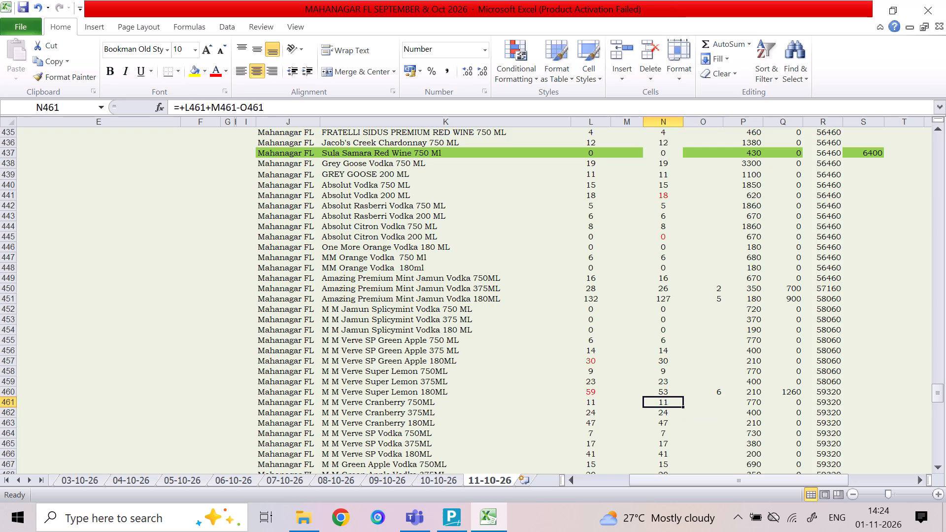
pyautogui.press('Right')
pyautogui.press('Down')
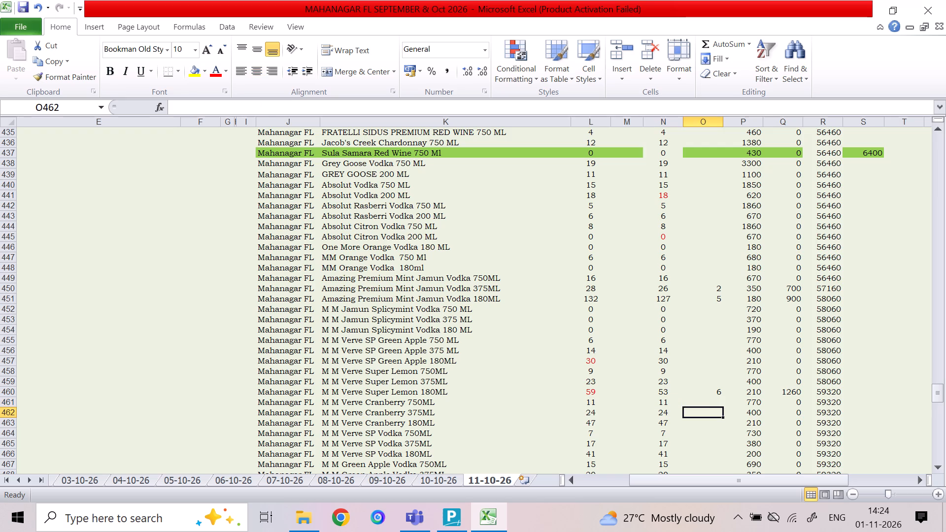
pyautogui.press('3')
pyautogui.press('Down')
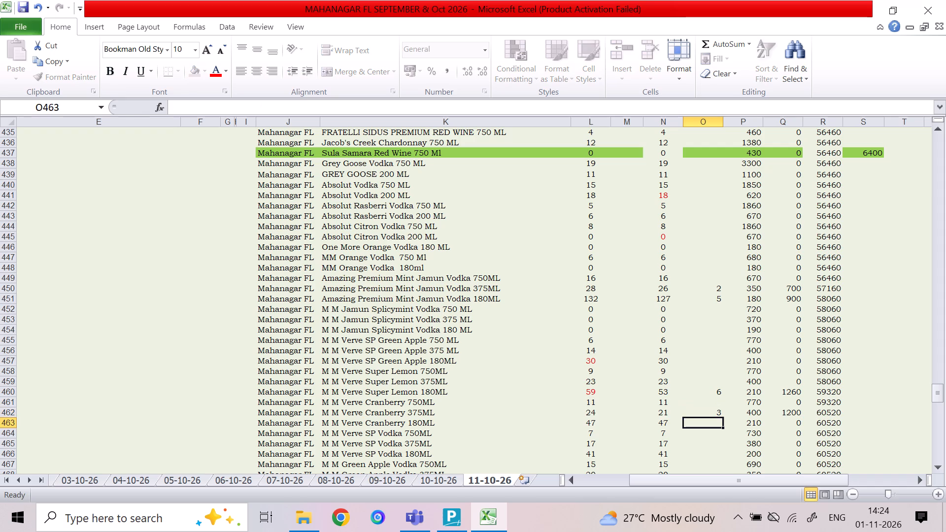
pyautogui.press('3')
pyautogui.press('Down')
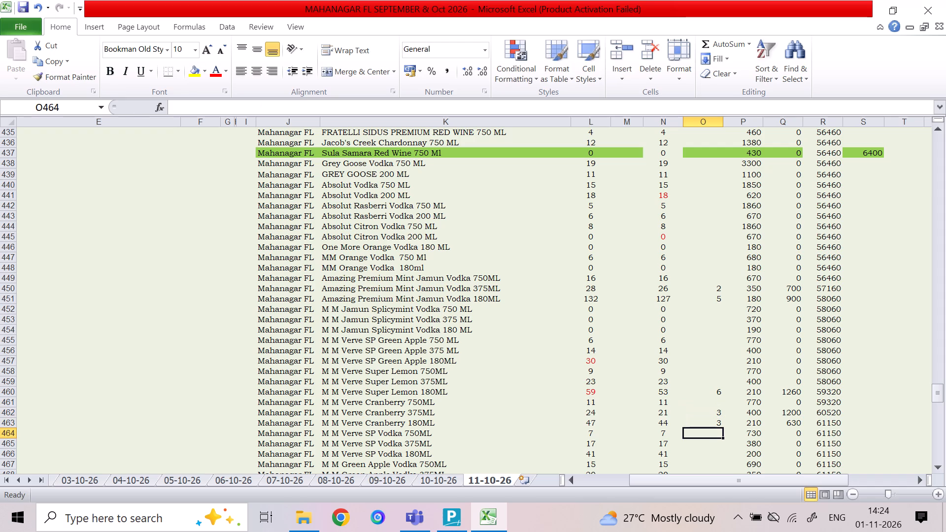
# Enter a SALE quantity of 1 for M M Verve SP Vodka 180ML in row 466.
pyautogui.press('Down')
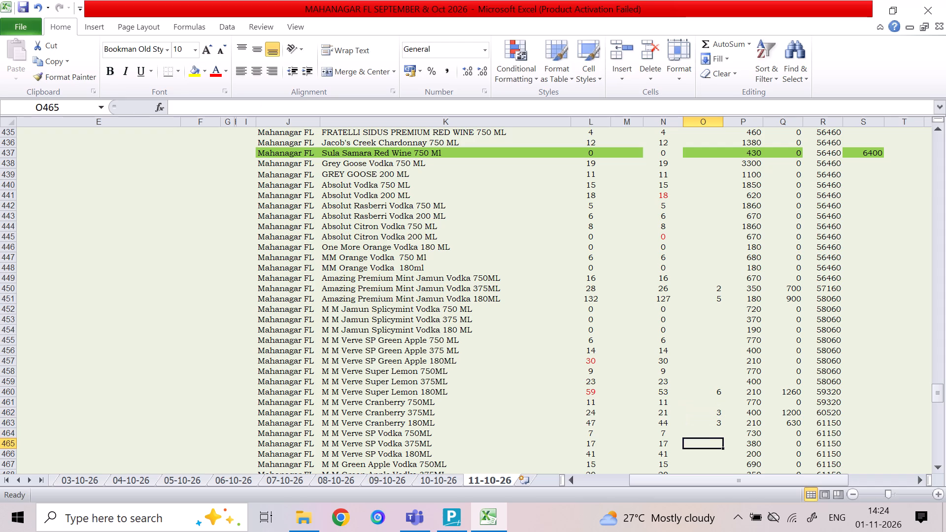
pyautogui.press('Down')
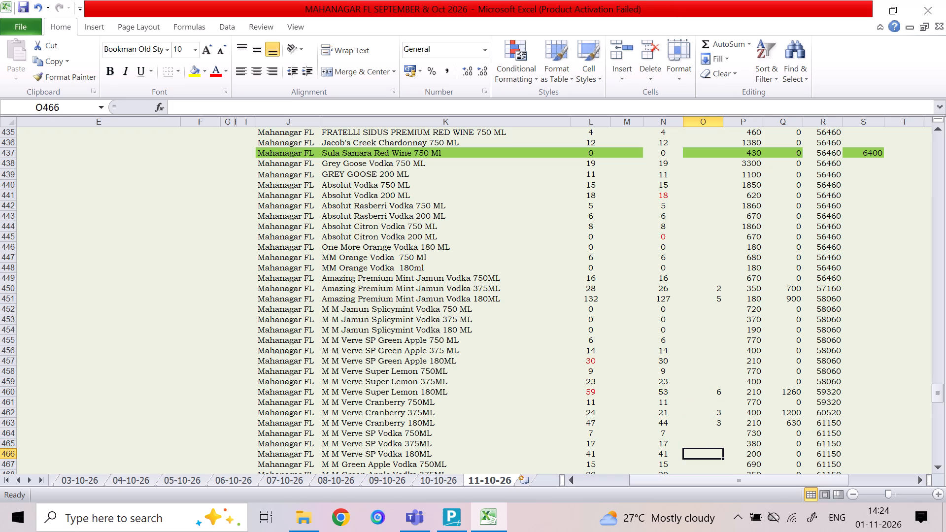
pyautogui.press('1')
pyautogui.press('Down')
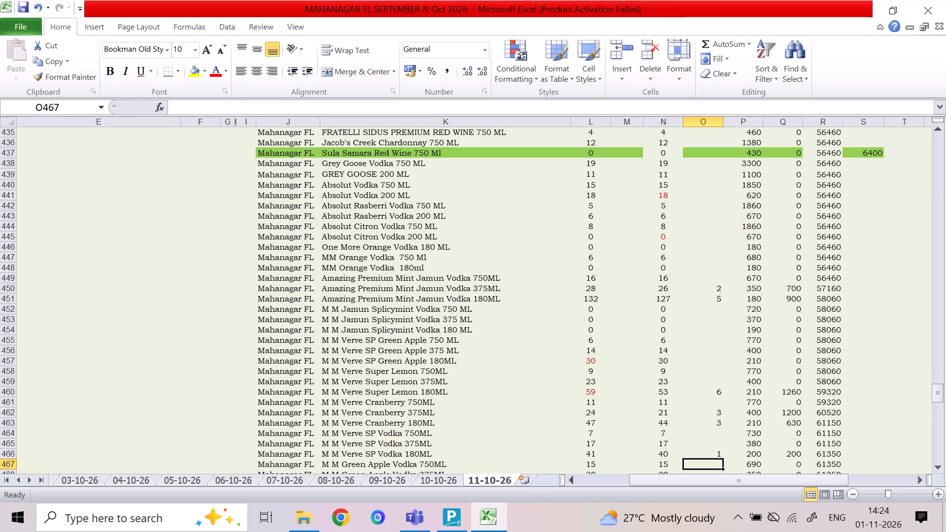
# Enter a SALE quantity of 4 for M M Green Apple Vodka 180ML in row 469.
pyautogui.press('Down')
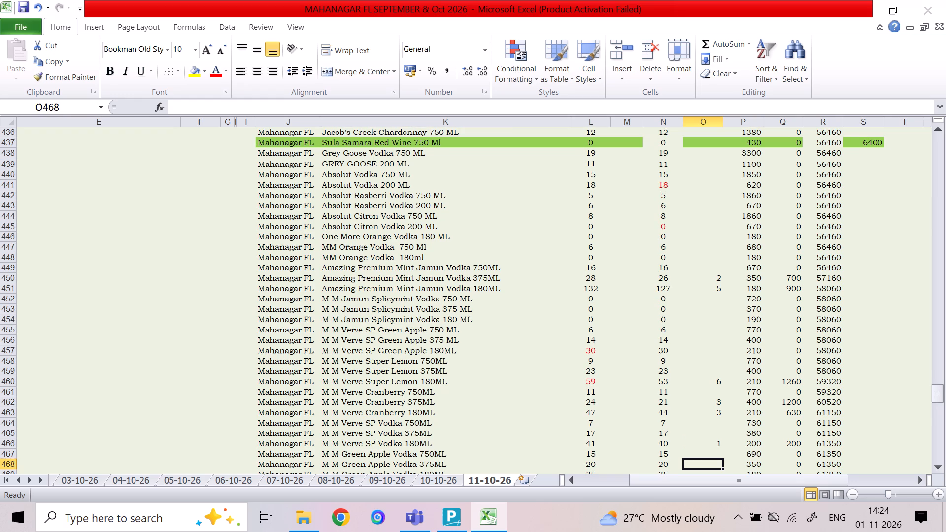
pyautogui.press('Down')
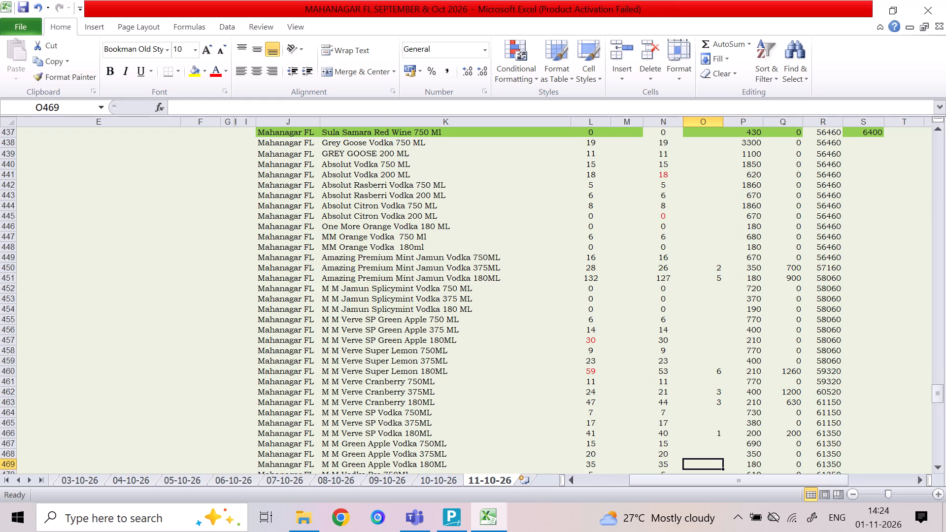
pyautogui.press('4')
pyautogui.press('Down')
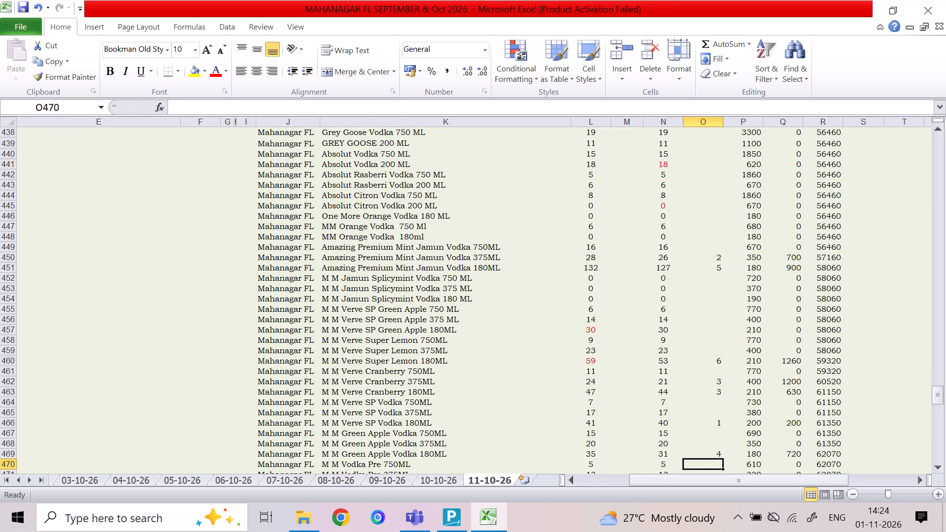